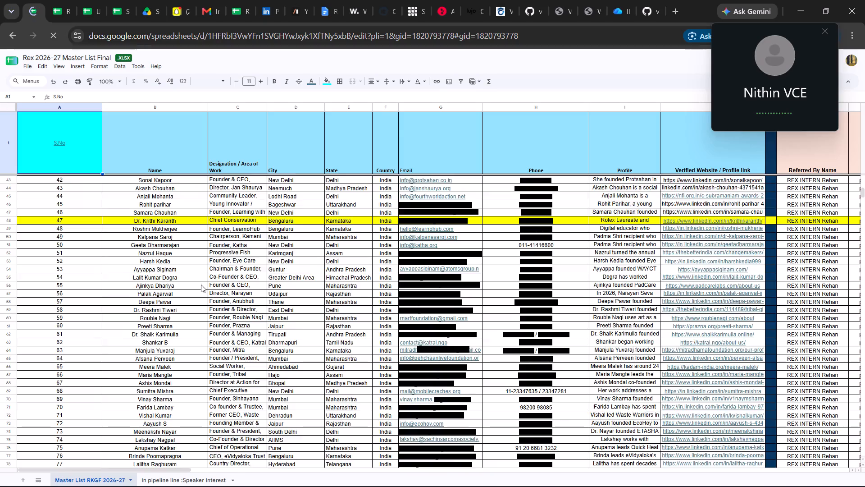
Look through the contact rows of the Master List RKGF 2026-27 sheet towards the end of the list.
scroll(201, 285, down, 11)
scroll(201, 285, down, 15)
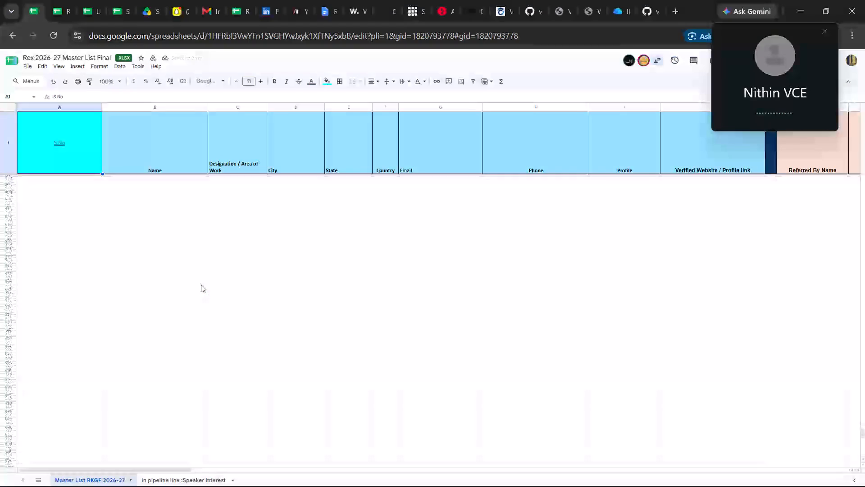
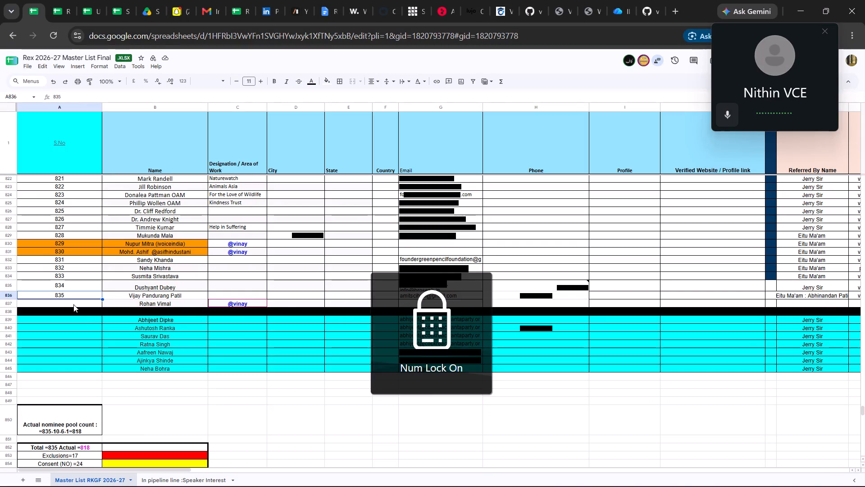
Enter 836 as the serial number of the unnumbered contact in row 837 and go to that row's Email cell.
key(Down)
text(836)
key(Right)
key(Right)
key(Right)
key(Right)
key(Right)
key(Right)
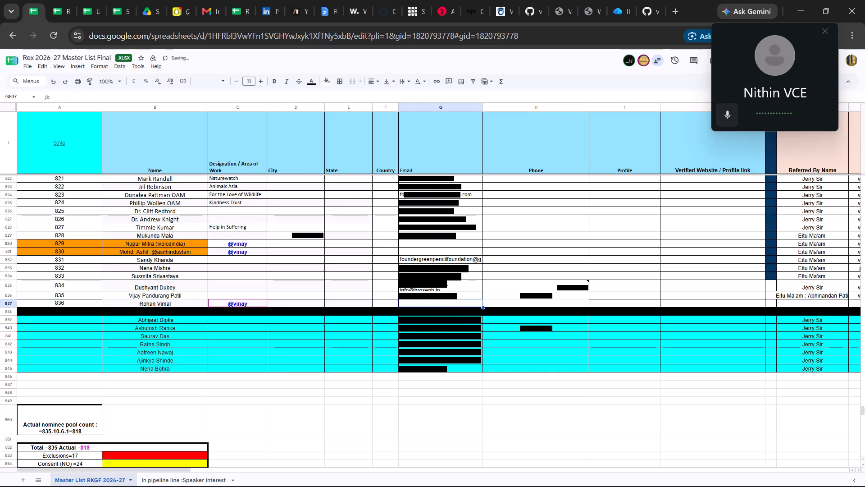
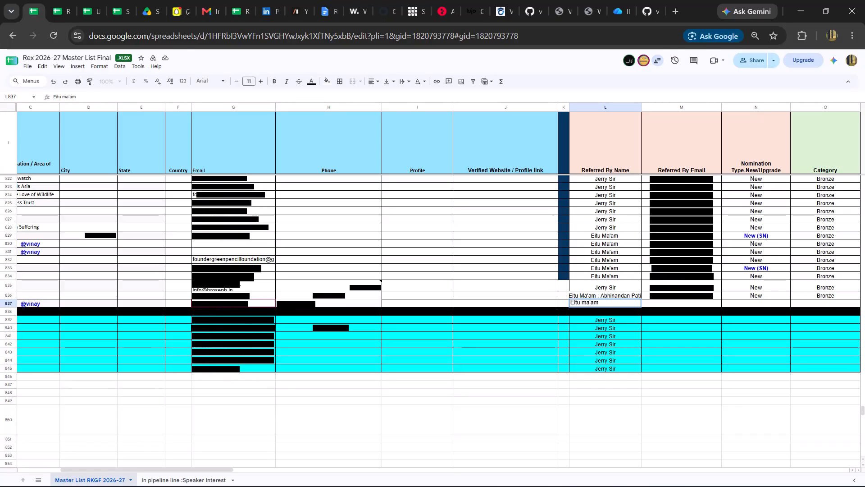
Fill in the Referred By Email cell of row 837 with the referrer's email address and move on to the nomination type cell.
key(Right)
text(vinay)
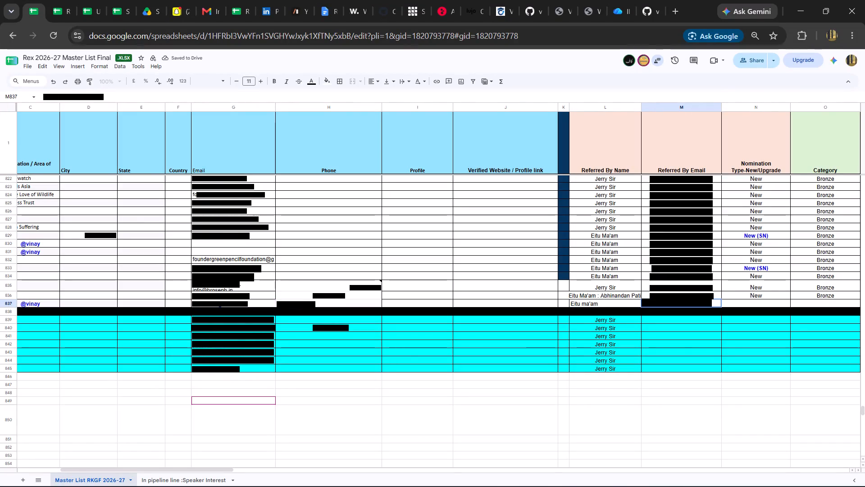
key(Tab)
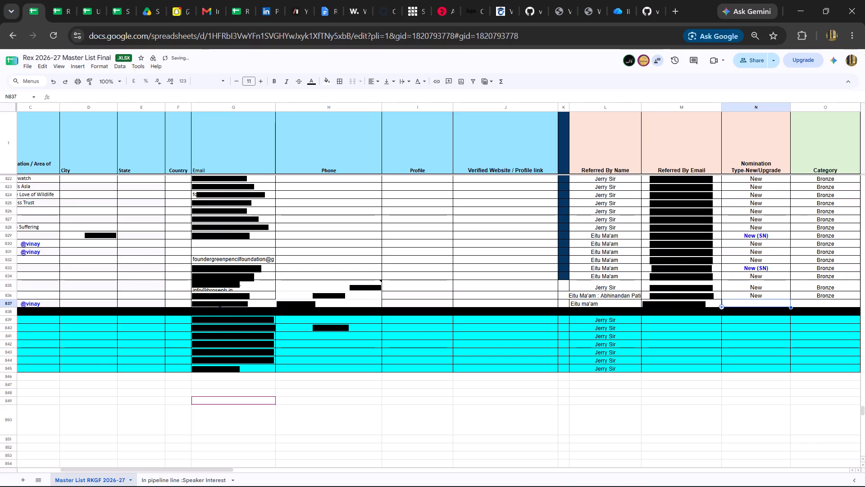
Fill the Nomination Type cell in row 837 with New (SN), copying the formatted entry from row 833.
text(New)
key(Up)
key(Up)
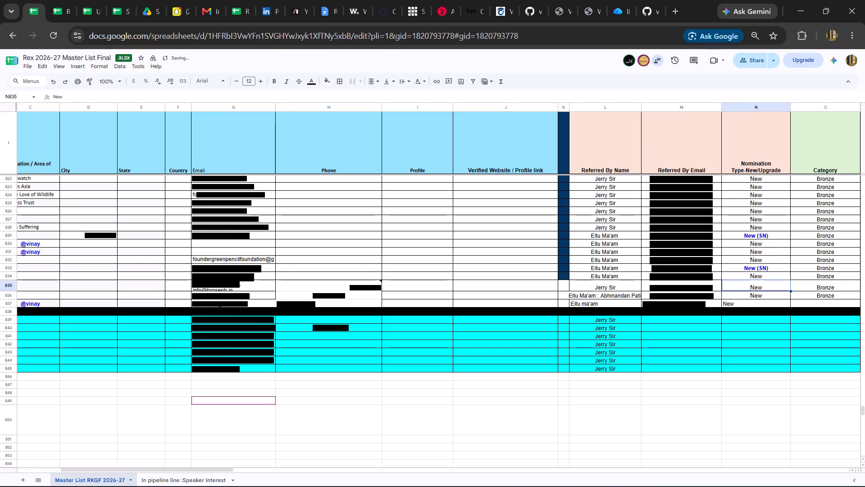
key(Up)
key(Up)
key(ctrl+c)
key(Down)
key(Down)
key(Down)
key(Down)
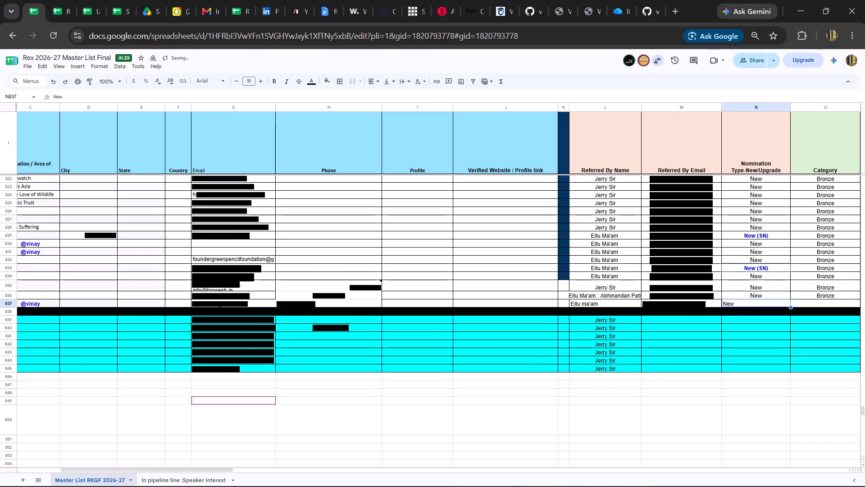
key(ctrl+v)
Copy the Bronze category from row 836 into the Category cell of row 837.
key(Right)
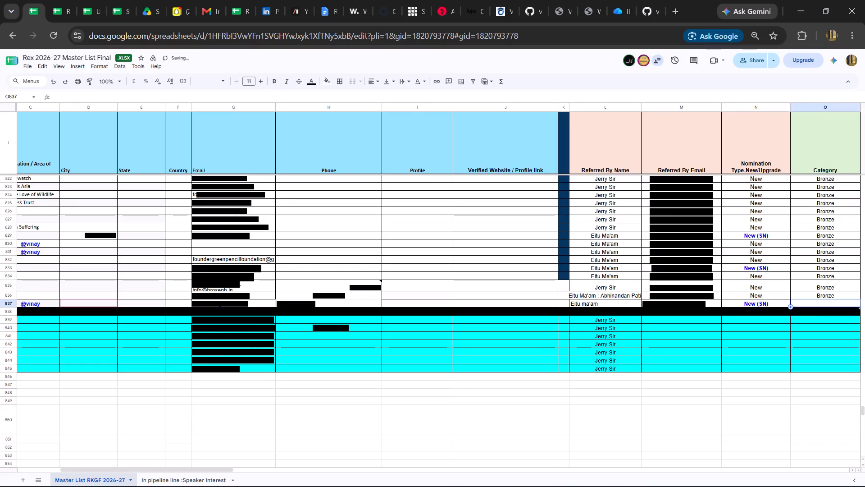
key(Up)
key(ctrl+c)
key(Down)
key(ctrl+v)
Examine the email sent date, consent and reminder columns for rows 836 and 837.
key(Right)
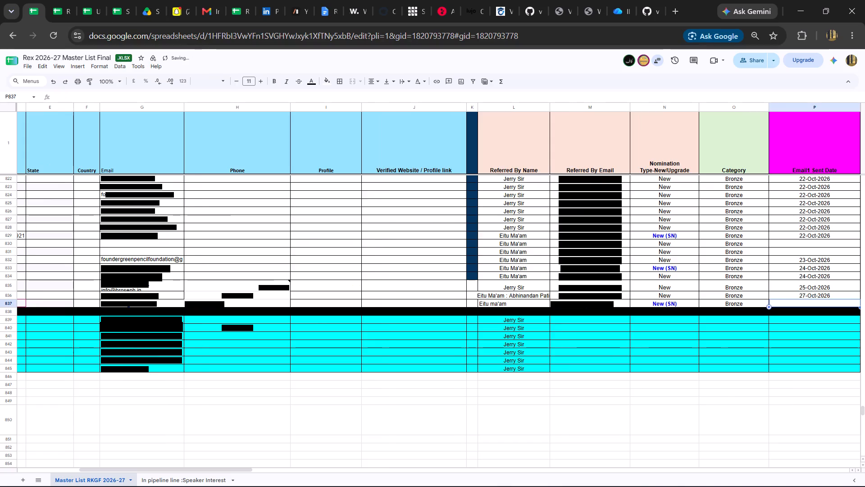
key(Right)
key(Right)
key(Right)
key(Left)
key(Left)
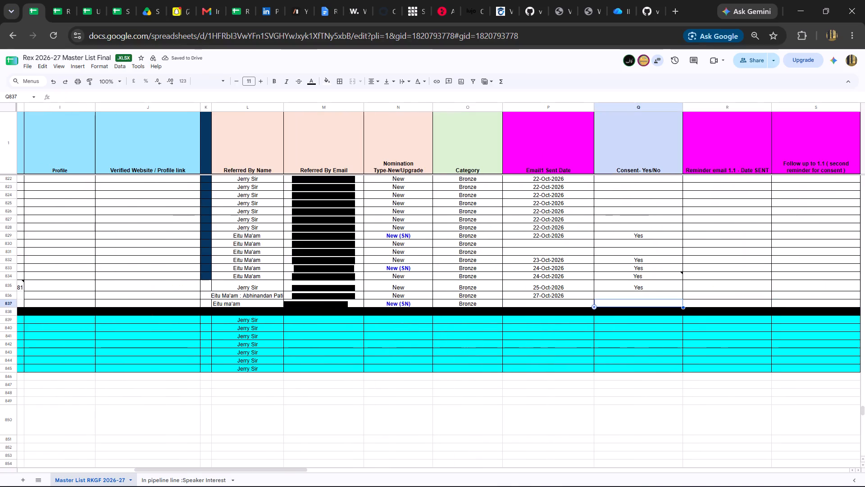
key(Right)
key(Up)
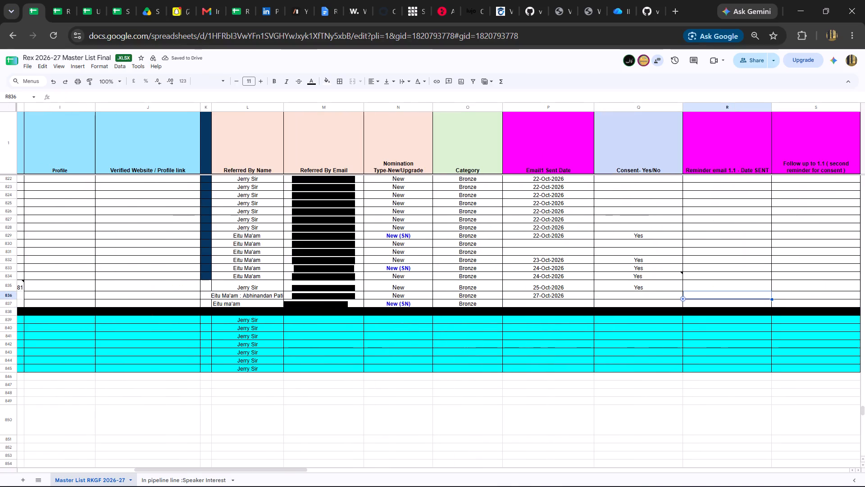
Enter 28-Oct-2026 as the Email1 Sent Date in row 837.
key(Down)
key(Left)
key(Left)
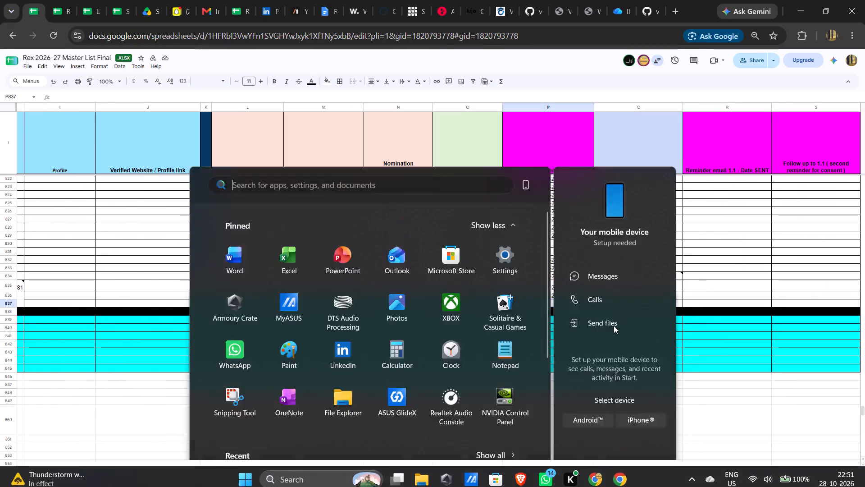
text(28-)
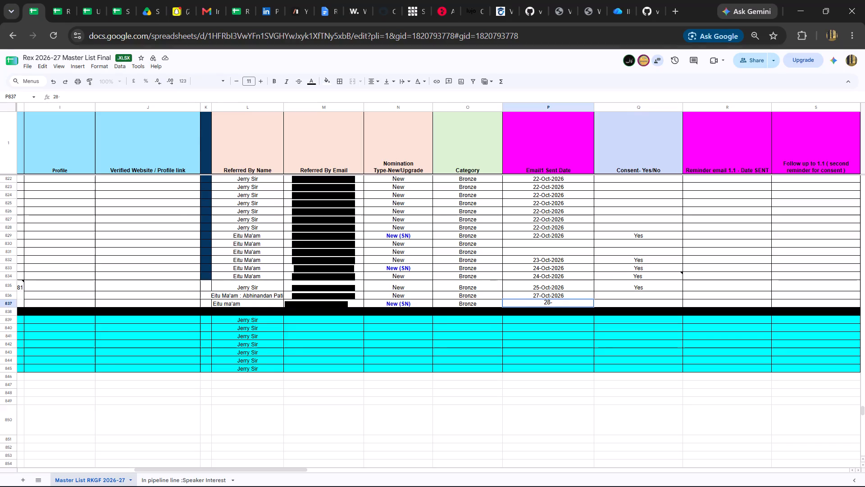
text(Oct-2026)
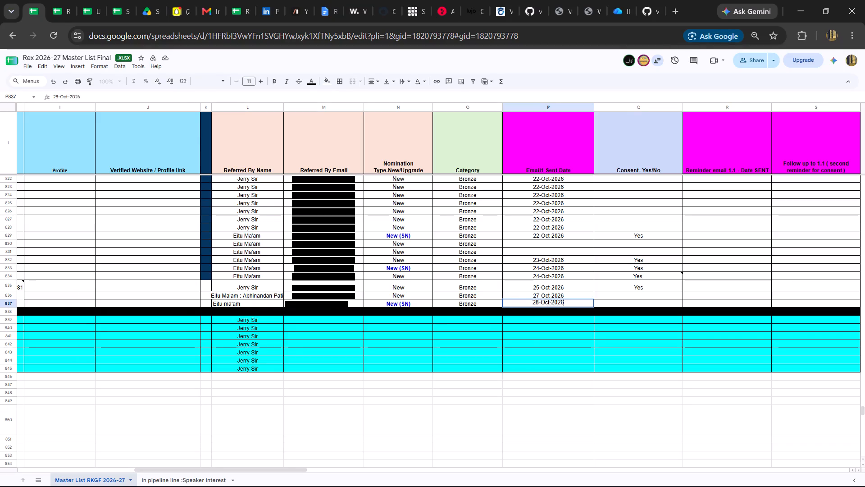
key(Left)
Copy the contact's email address from the Email column of row 837.
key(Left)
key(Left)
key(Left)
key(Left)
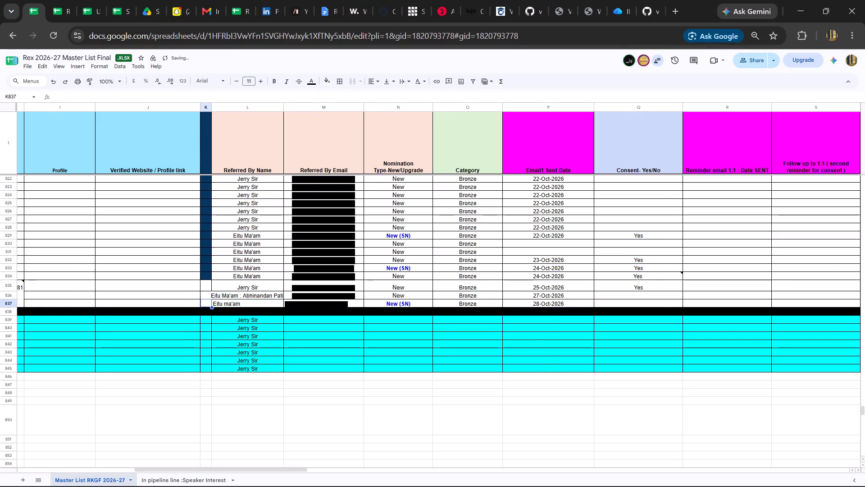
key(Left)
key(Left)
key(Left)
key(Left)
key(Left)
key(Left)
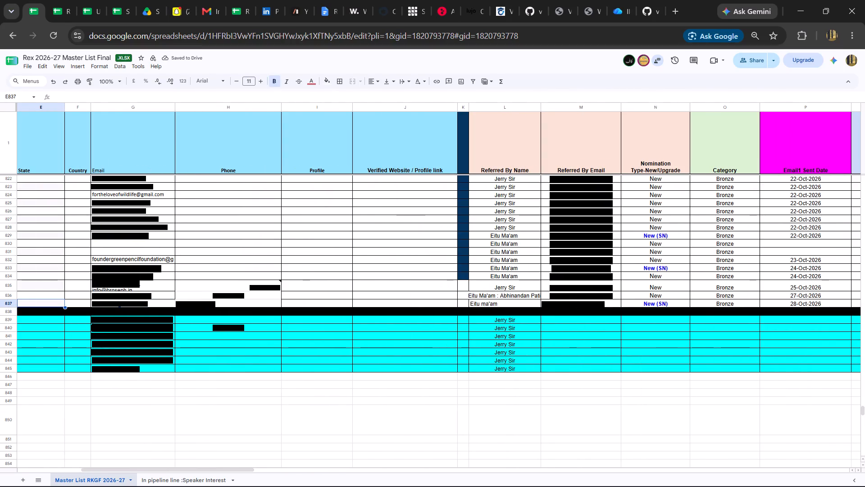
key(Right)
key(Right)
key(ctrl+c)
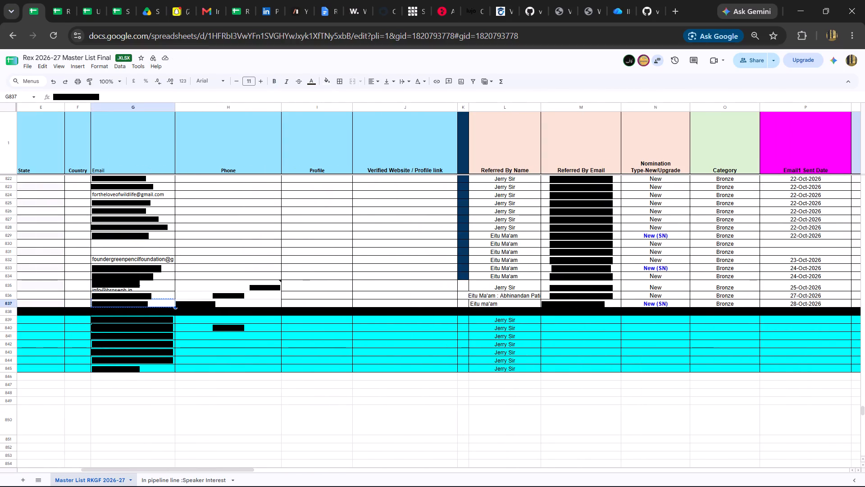
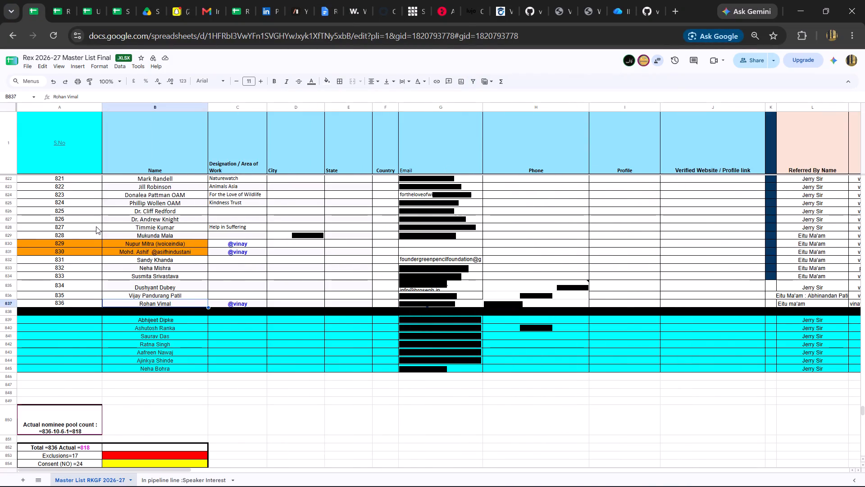
Select the entire contact name text inside the Name cell of row 837.
click(89, 100)
key(ctrl+a)
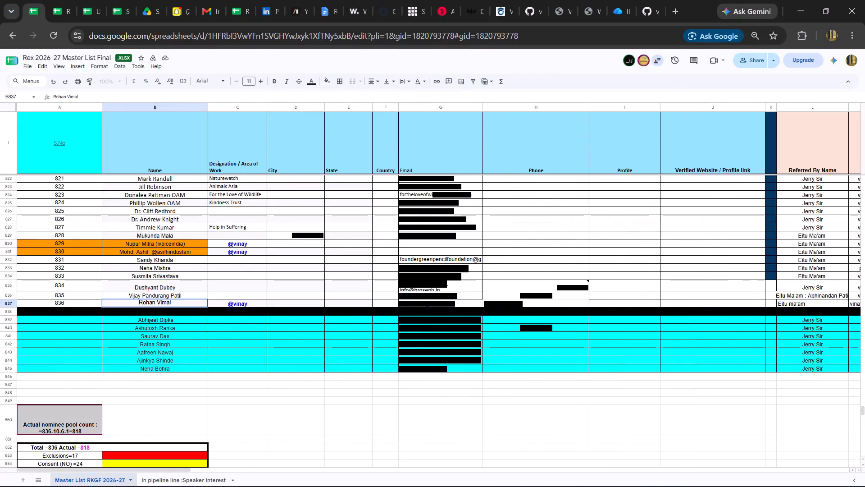
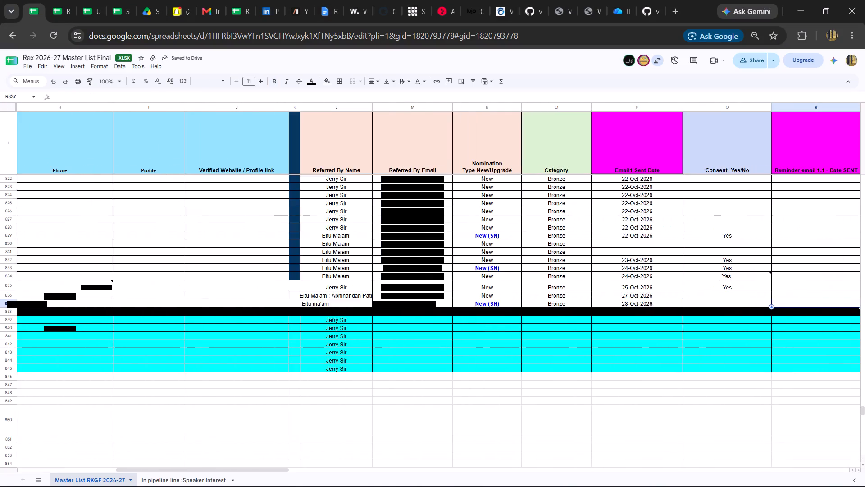
Switch from the master list to the browser window with the forwarded Self Nomination email.
key(alt+Tab)
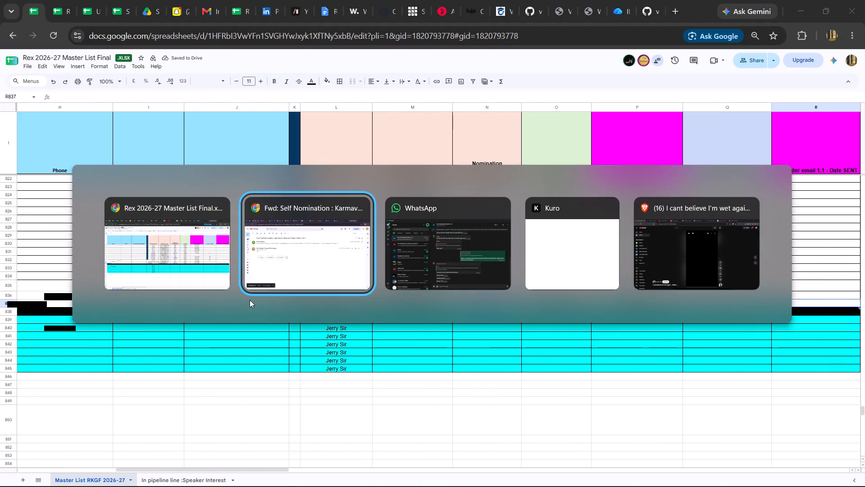
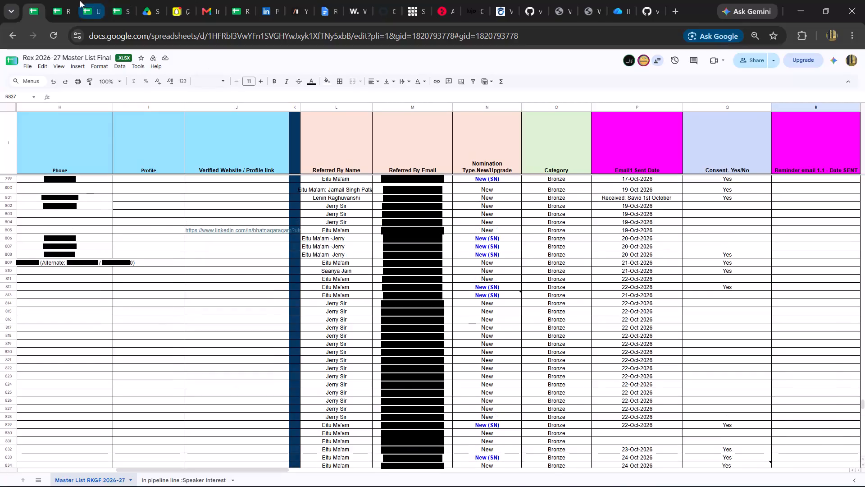
Switch to the Untitled spreadsheet and look further down its list of contact names and emails.
click(86, 10)
scroll(135, 237, down, 3)
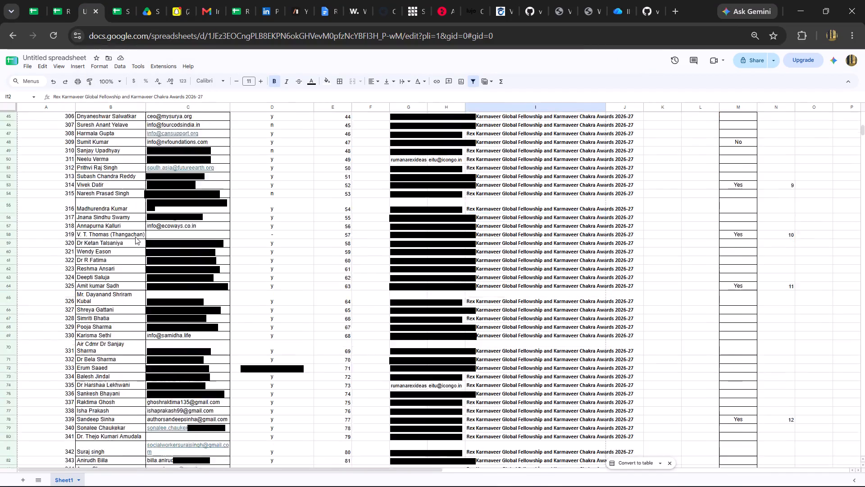
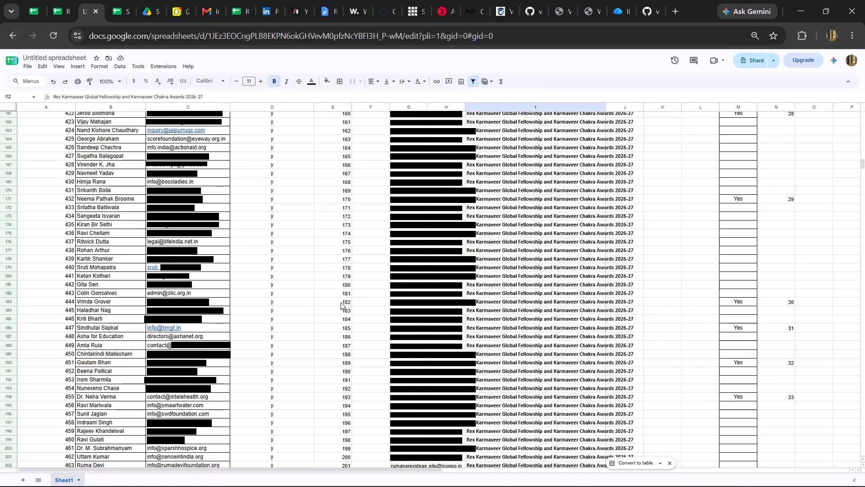
Search the Rex 2026-27 master list for the nominee's row using the copied email address from the nomination form.
key(alt+Tab)
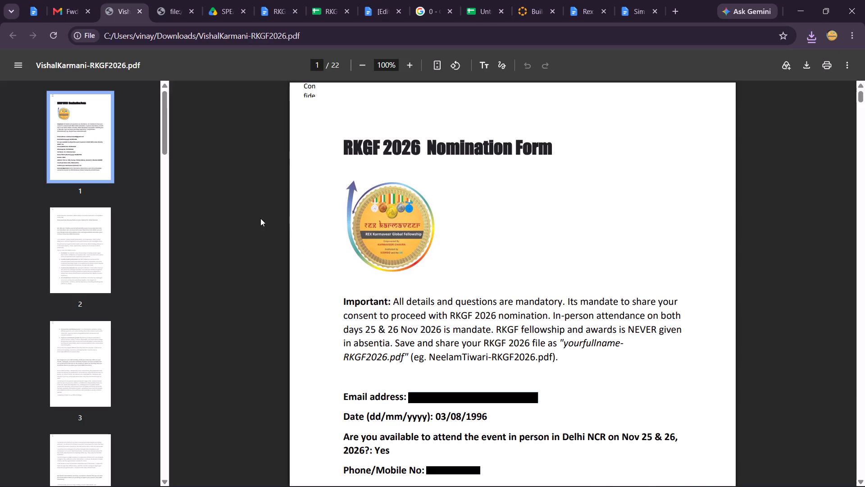
key(alt+Tab)
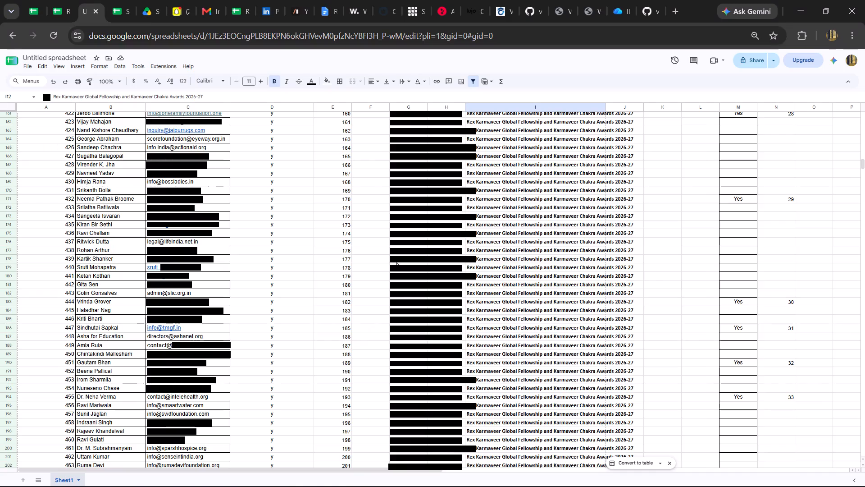
click(34, 13)
scroll(431, 282, right, 10)
scroll(431, 282, down, 2)
key(ctrl+h)
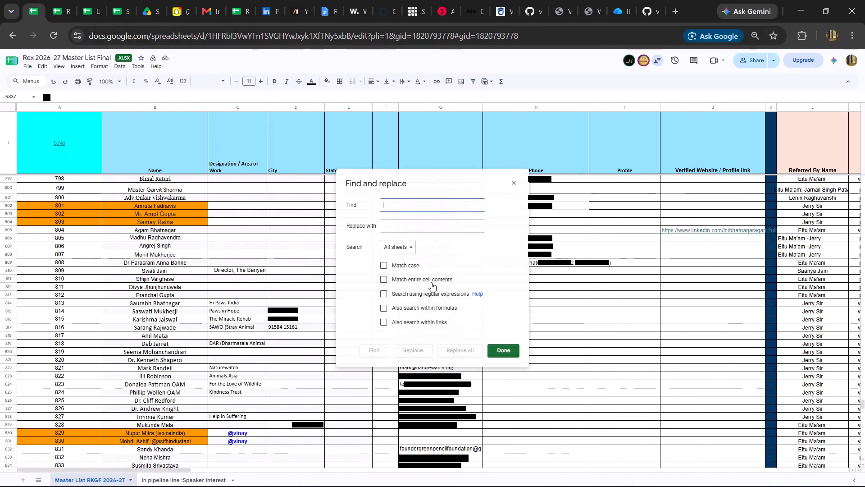
key(ctrl+v)
key(ctrl+Left)
key(ctrl+Left)
key(ctrl+Left)
key(ctrl+Left)
key(ctrl+Left)
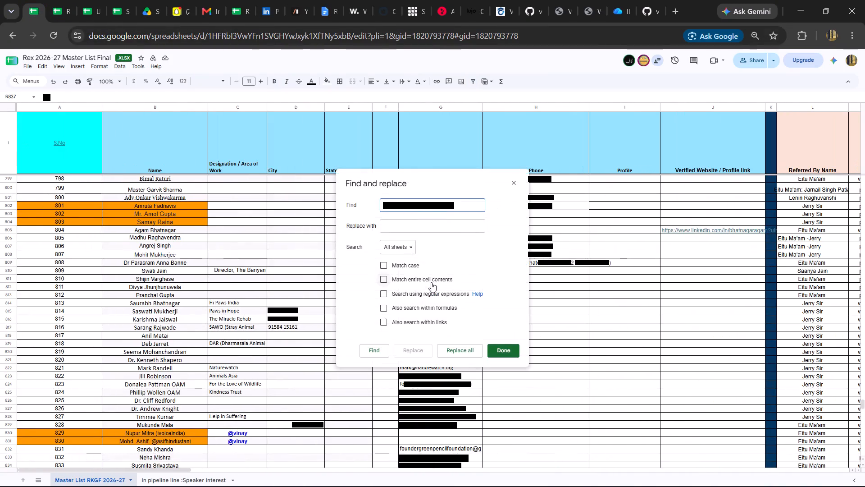
key(ctrl+Left)
key(ctrl+Left)
key(BackSpace)
key(BackSpace)
key(Return)
key(Escape)
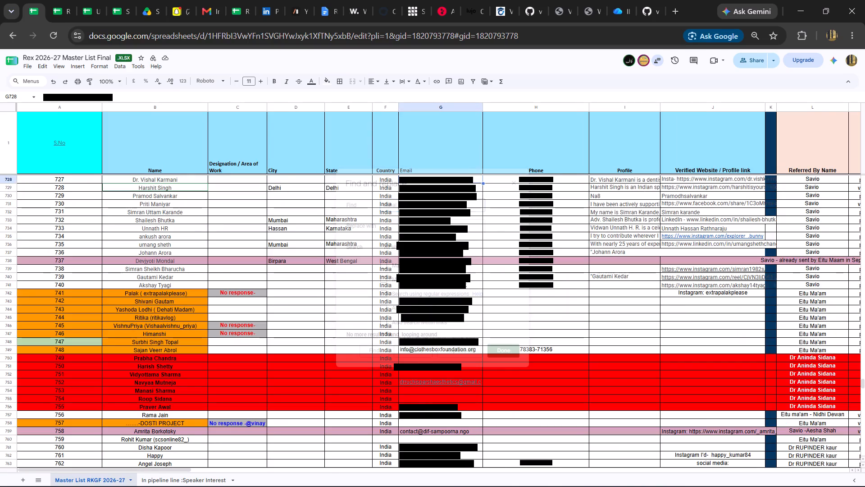
Paste the nominee's email address from the nomination form into the Citation Email cell of row 728.
key(Right)
key(Right)
key(Right)
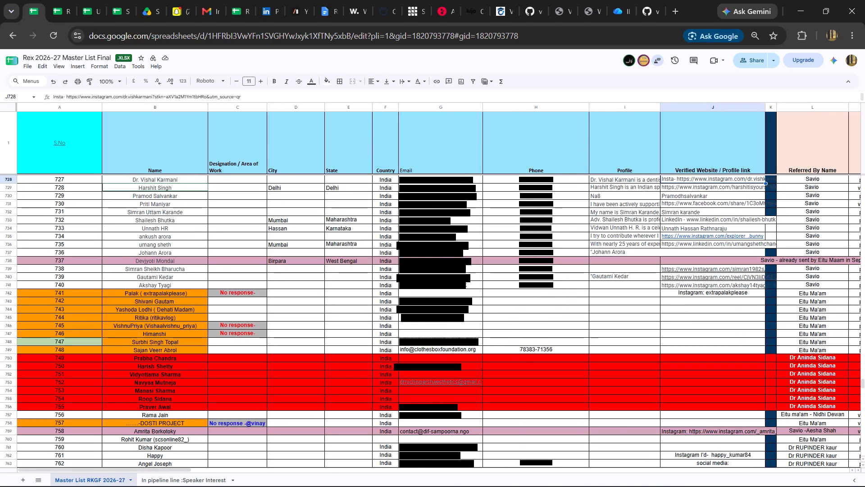
key(Right)
key(Right)
key(Right)
key(Right)
key(Right)
key(Right)
key(Right)
key(Right)
key(Right)
key(Right)
key(Right)
key(Right)
key(Right)
key(Right)
key(Right)
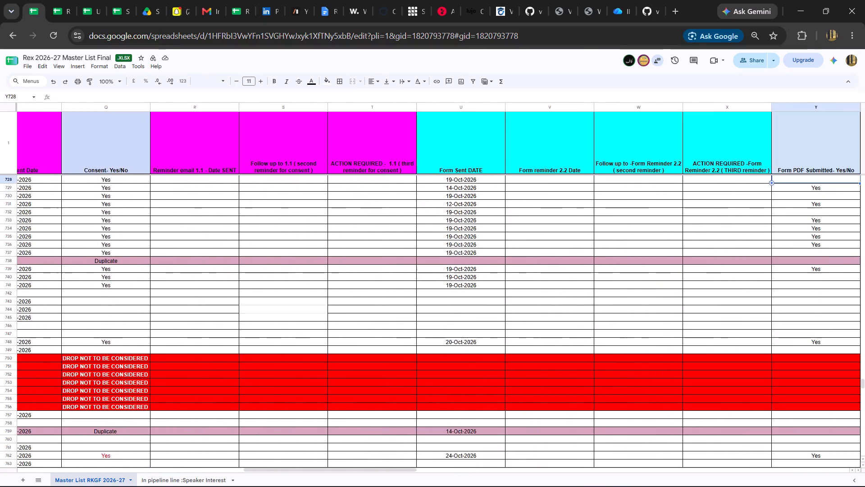
key(Right)
key(Right)
key(Right)
key(Right)
key(Right)
key(Left)
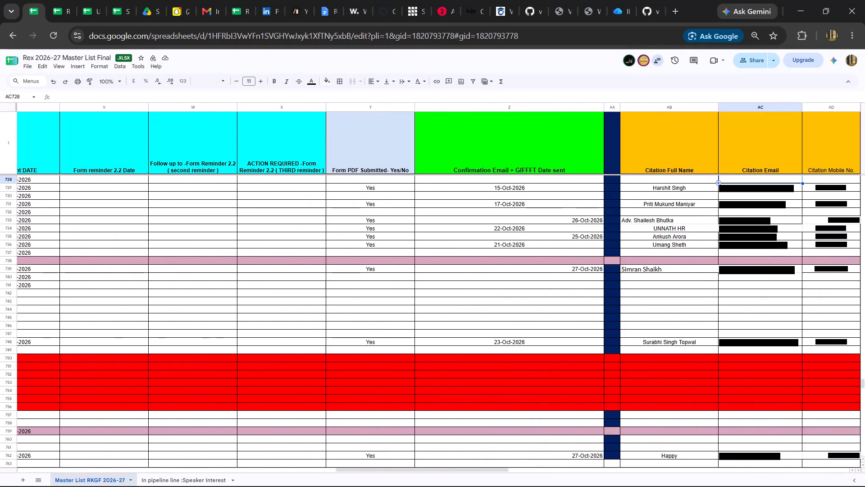
key(ctrl+v)
Mark Form PDF Submitted as Yes for the nominee in row 728.
key(Left)
key(Left)
key(Left)
key(Left)
key(Left)
key(Right)
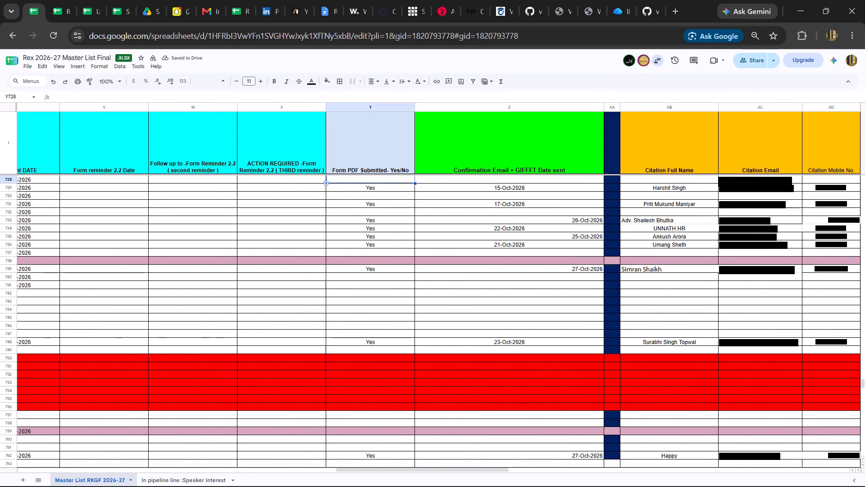
text(Yes)
key(Right)
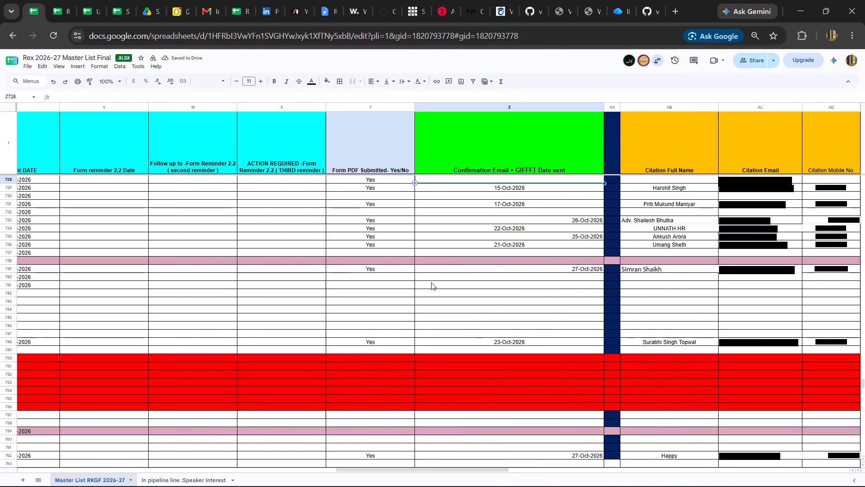
Enter 28-Oct-2026 as the confirmation email and GIFFFT sent date for the nominee in row 728.
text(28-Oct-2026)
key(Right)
Copy the nominee's preferred citation name from the nomination form PDF into the Citation Full Name cell of row 728.
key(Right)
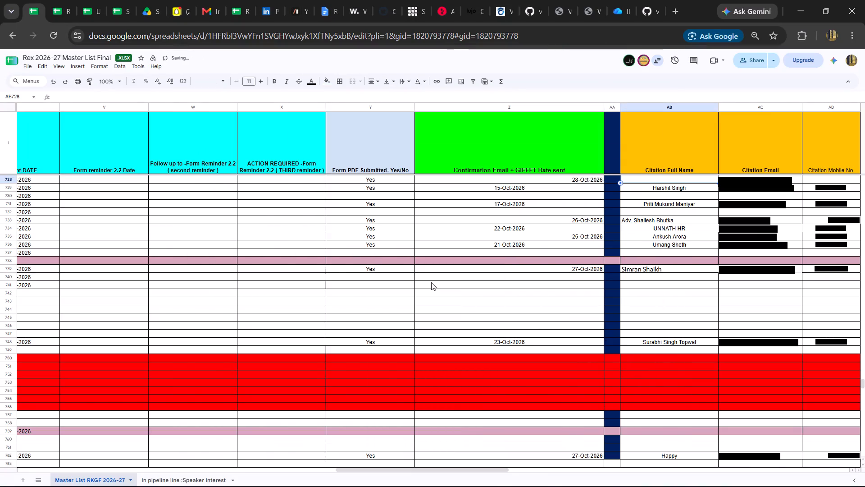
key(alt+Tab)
scroll(431, 346, down, 2)
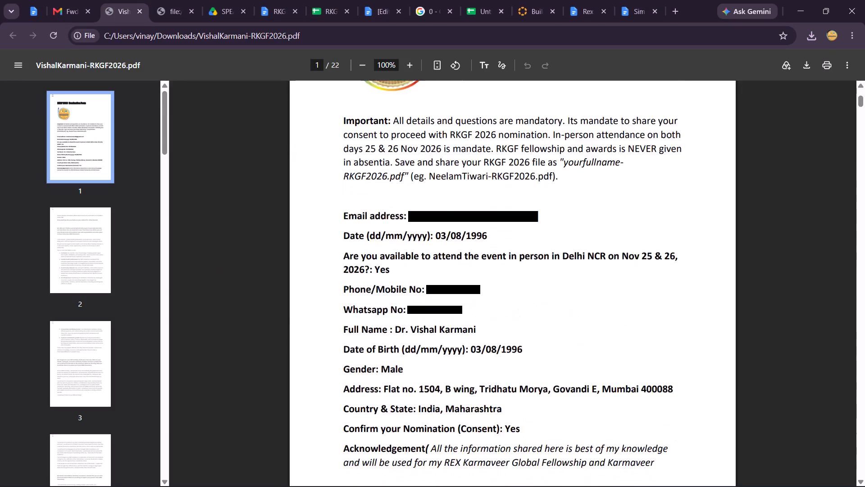
scroll(431, 346, down, 2)
scroll(407, 394, down, 1)
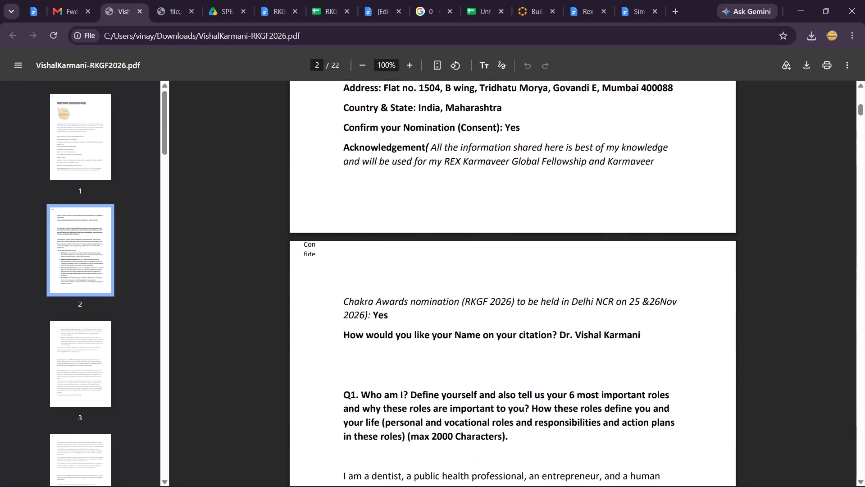
drag(559, 334, 676, 333)
key(ctrl+c)
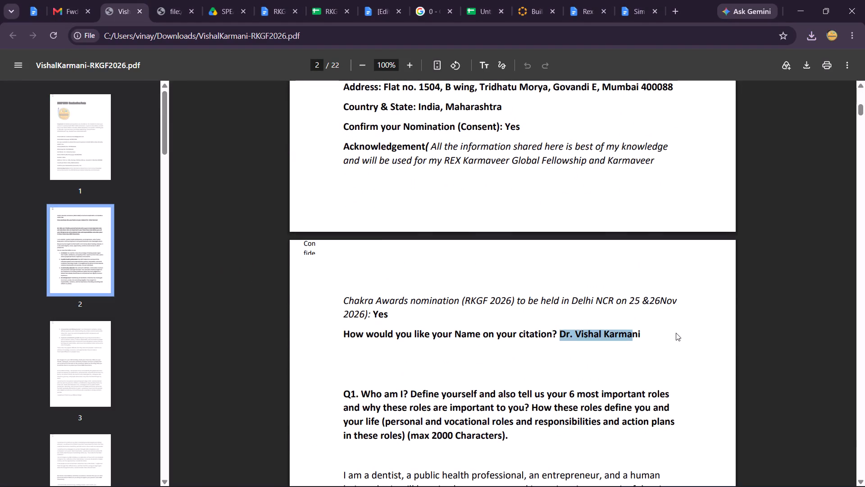
key(alt+Tab)
key(ctrl+v)
Copy the nominee's phone number from the nomination form PDF for the Citation Mobile No. cell of row 728.
key(Right)
key(Right)
key(alt+Tab)
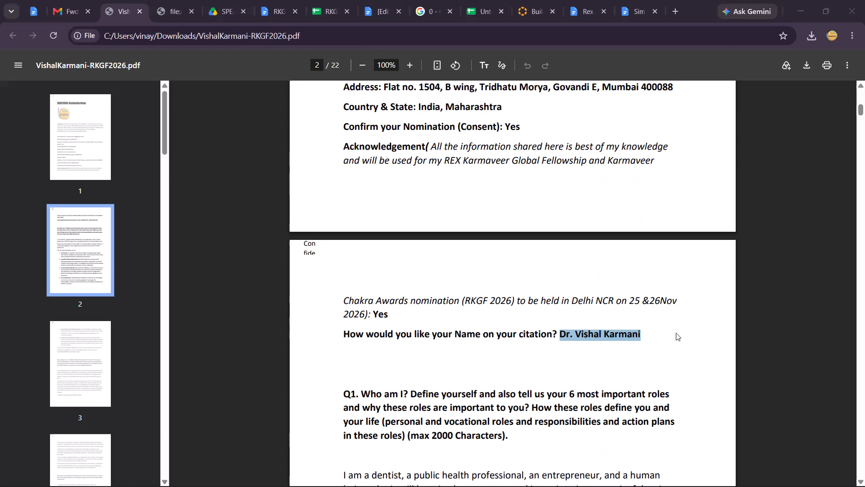
scroll(676, 333, up, 4)
double_click(464, 315)
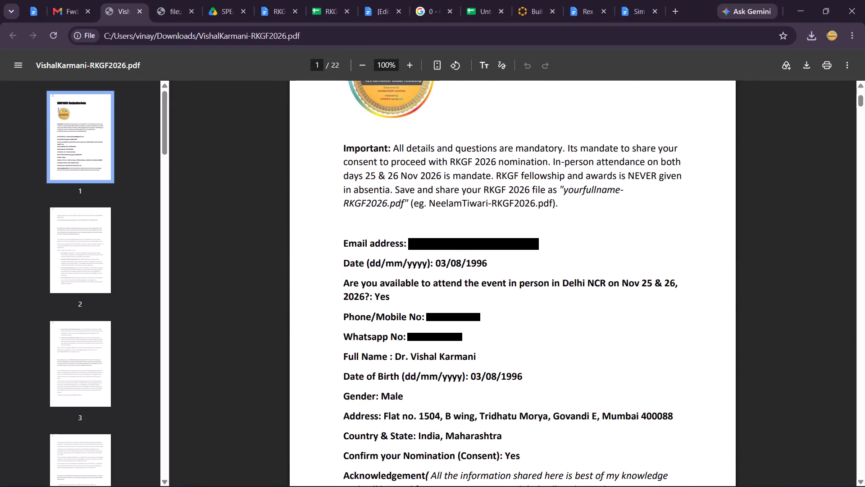
key(ctrl+c)
key(alt+Tab)
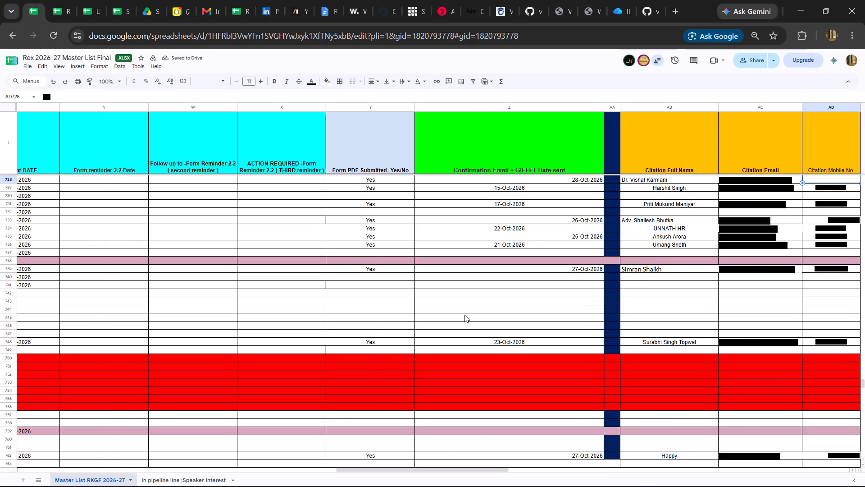
Paste the nominee's phone number from the nomination form into the Citation Mobile No. cell of row 728.
key(ctrl+v)
Move on to the citation columns after the mobile number in row 728 and switch to the nomination form PDF for their details.
key(Right)
key(Right)
key(Right)
key(Right)
key(Left)
key(Left)
key(alt+Tab)
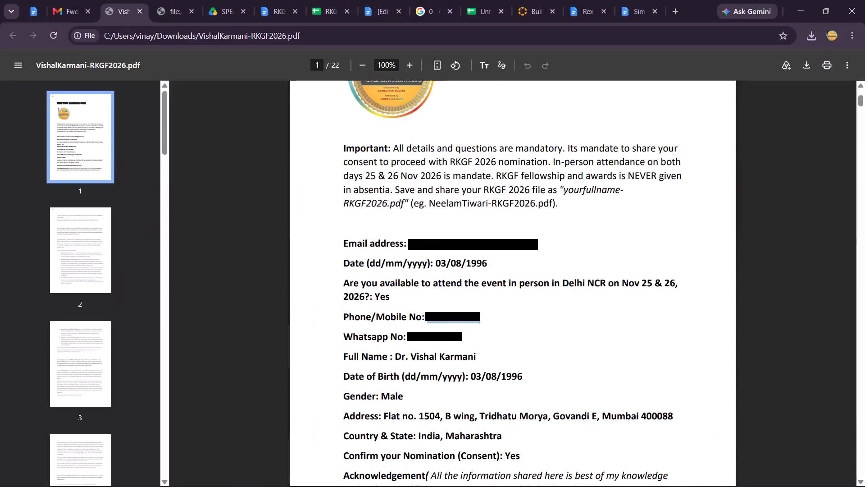
Copy the Q17 brief profile summary from the nomination form PDF into the Citation Text cell of row 728.
key(alt+Tab)
key(alt+Tab)
scroll(464, 315, down, 11)
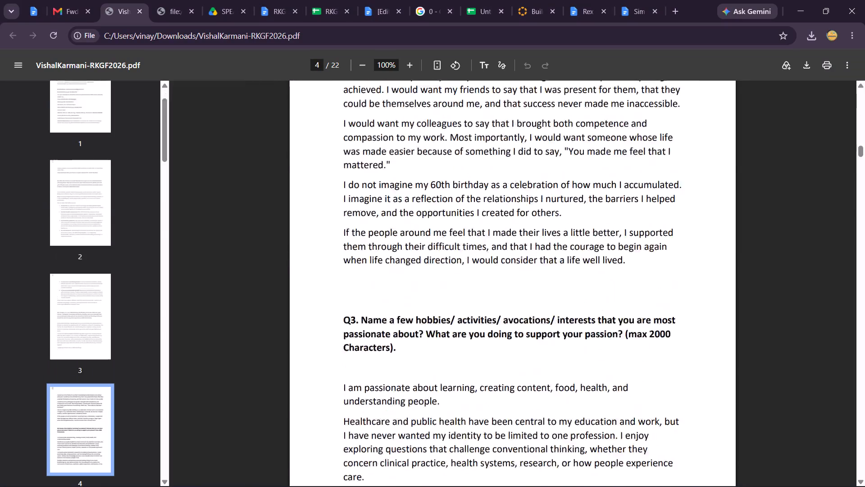
scroll(464, 315, down, 8)
scroll(464, 315, down, 14)
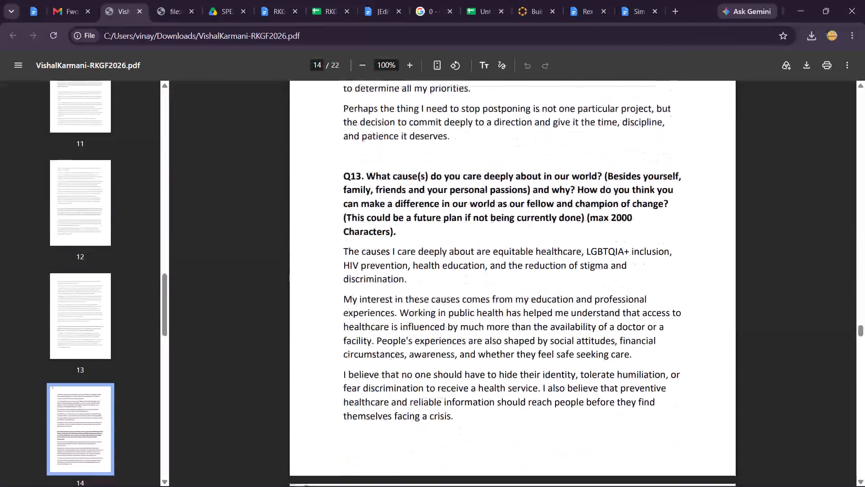
scroll(464, 315, down, 13)
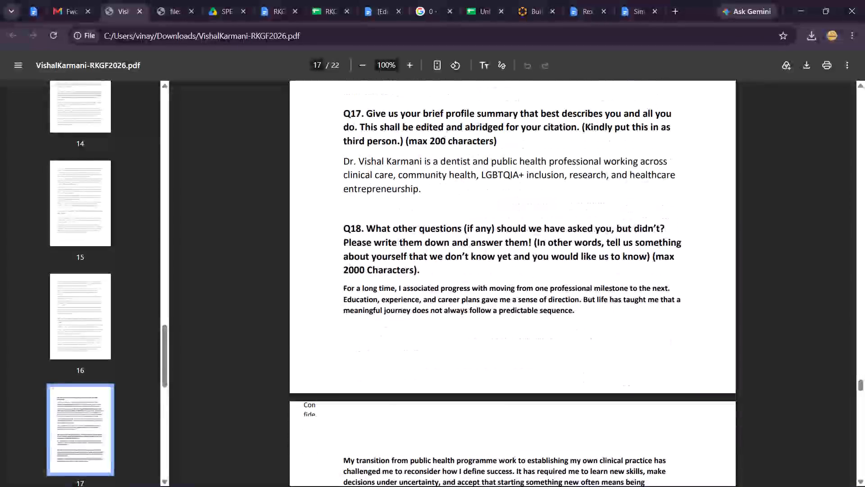
scroll(464, 315, down, 1)
drag(424, 189, 343, 159)
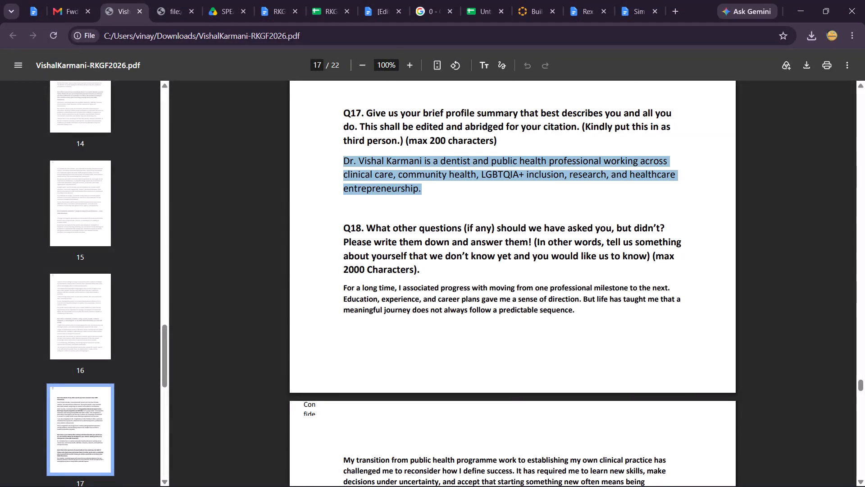
drag(343, 159, 345, 160)
key(ctrl+c)
key(alt+Tab)
key(Left)
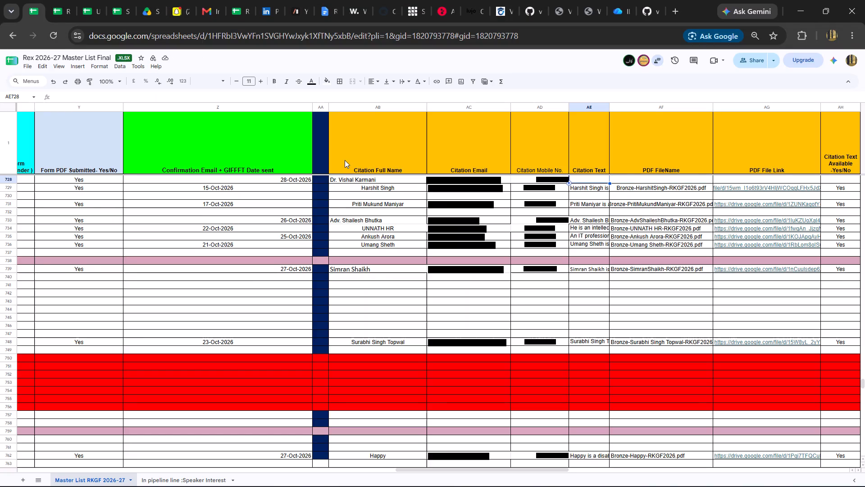
key(ctrl+v)
Copy the nominee's name from the Citation Full Name cell of row 728 and move to that row's PDF FileName cell.
key(Left)
key(Left)
key(Left)
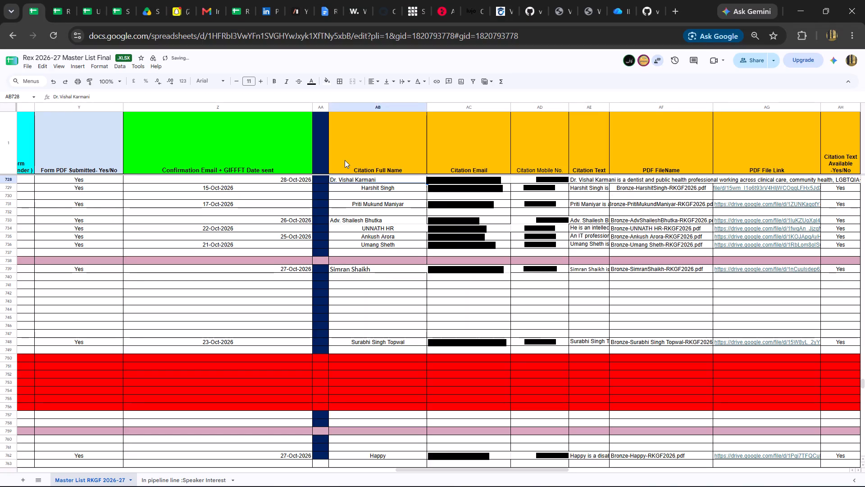
key(ctrl+c)
key(Right)
key(Right)
key(Right)
key(Right)
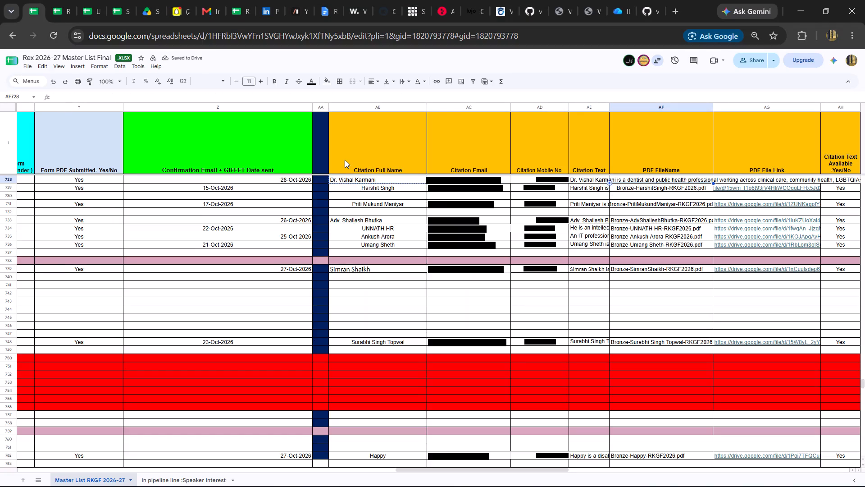
Switch to the Untitled spreadsheet and select the sample Bronze RKGF2026.pdf file name in cell C276.
key(ctrl+Tab)
key(ctrl+Tab)
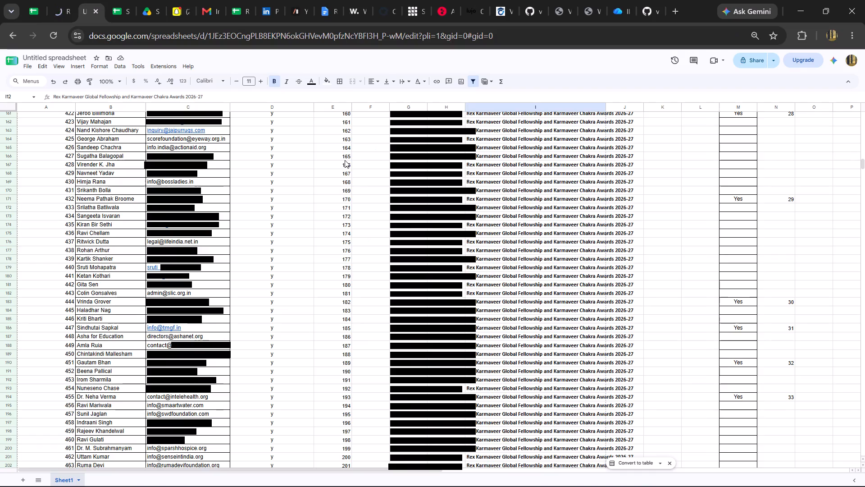
scroll(306, 180, down, 10)
scroll(306, 180, up, 4)
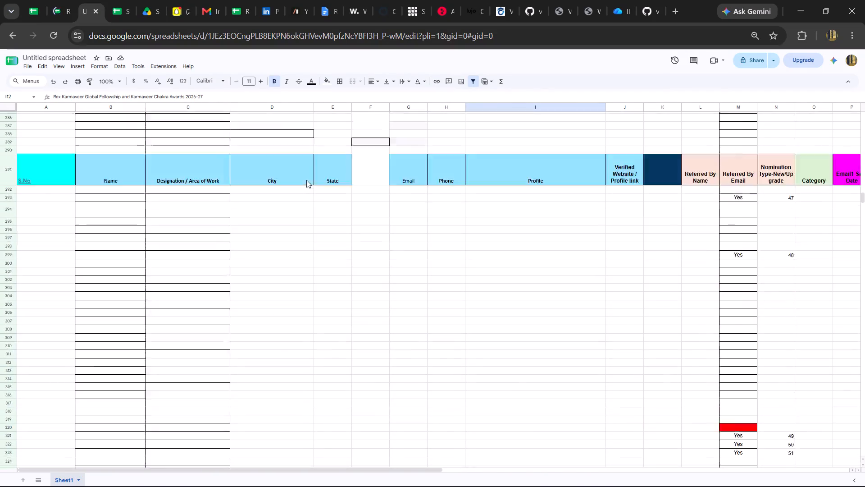
scroll(306, 180, up, 1)
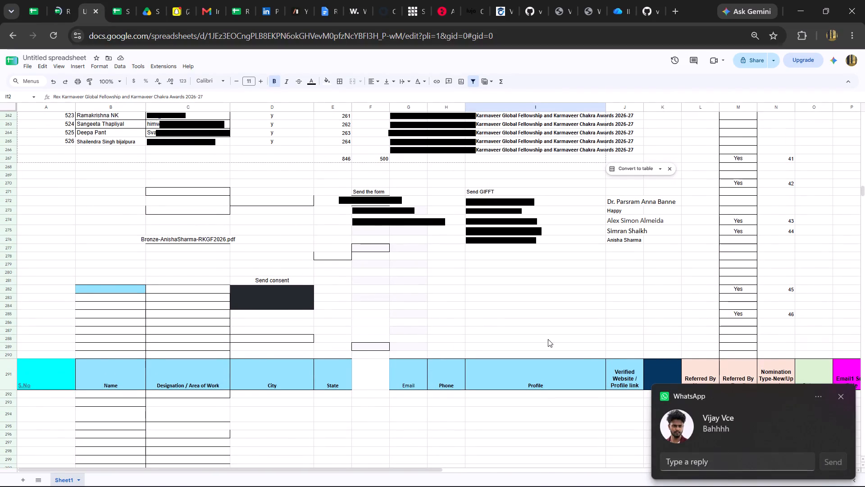
click(192, 238)
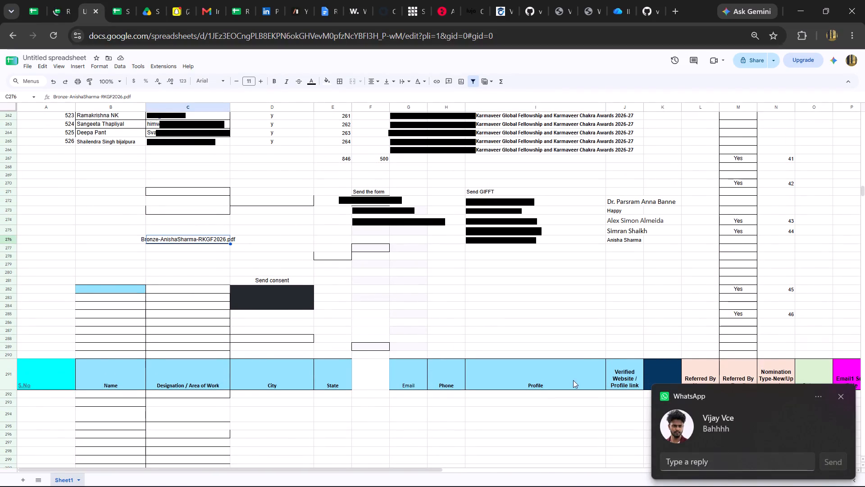
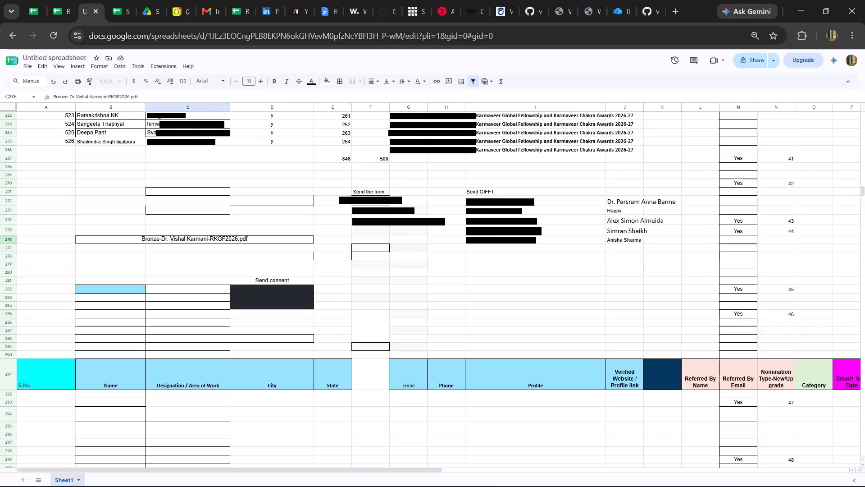
Remove the spaces and the period after Dr from the nominee's Bronze RKGF2026 PDF file name in cell C276, and select the whole name.
key(ctrl+Left)
key(BackSpace)
key(ctrl+Left)
key(BackSpace)
key(BackSpace)
key(ctrl+a)
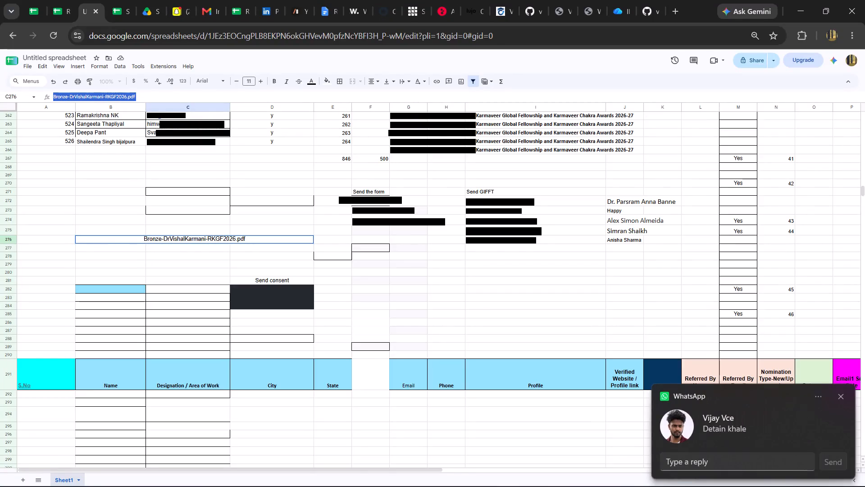
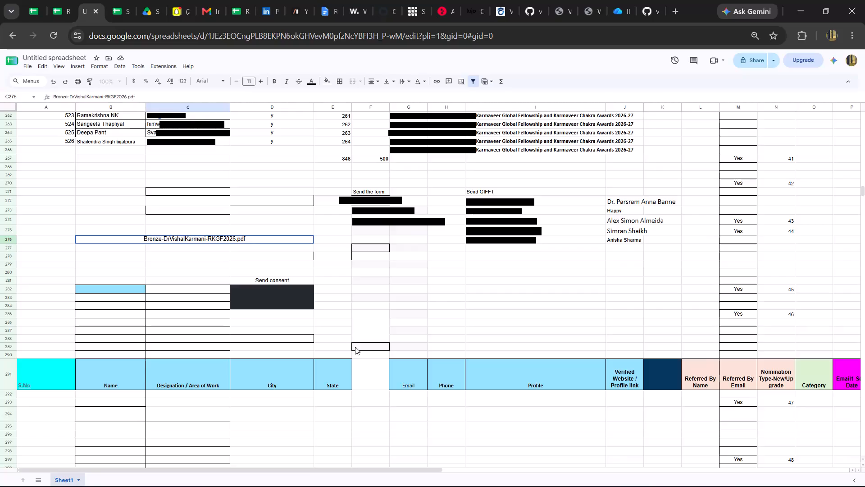
Commit the nominee's Bronze RKGF2026 PDF file name in cell C276 and copy it over to the Rex 2026-27 Master List for row 728.
key(Return)
key(Up)
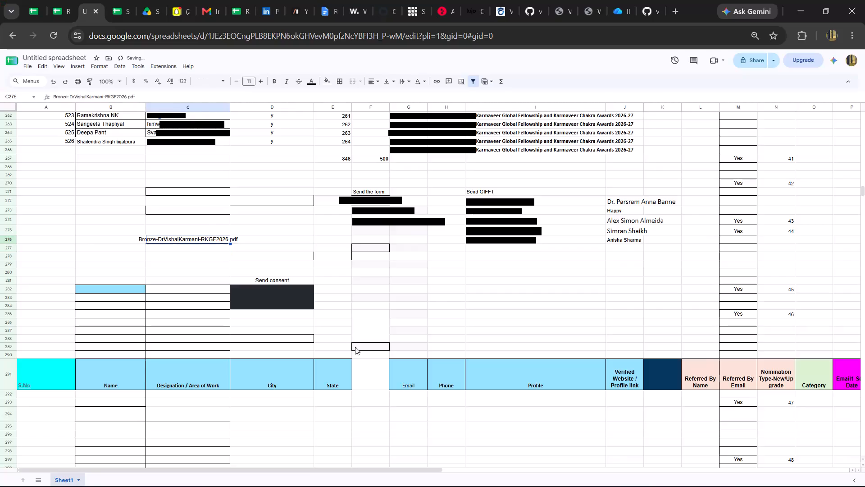
key(ctrl+c)
click(41, 13)
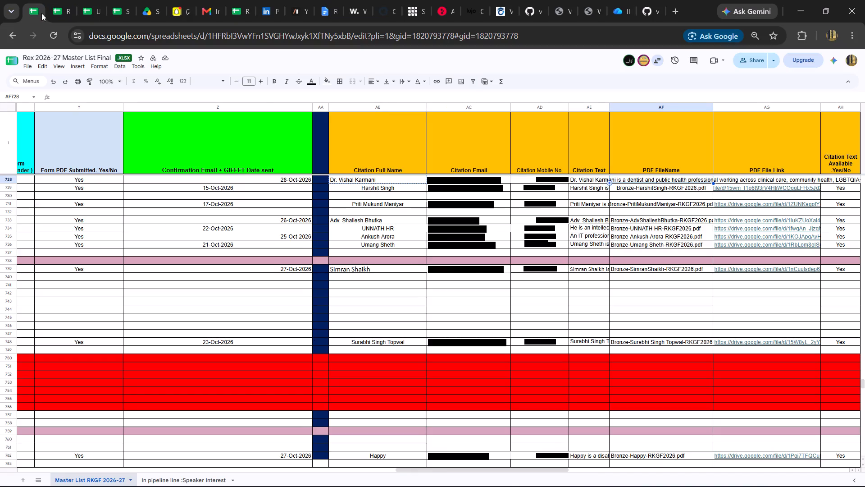
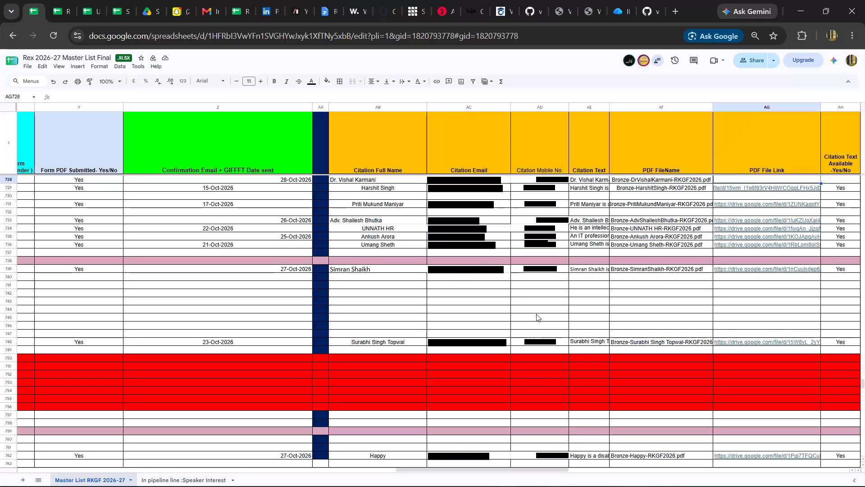
Close the Brave browser window showing the video from among the open windows.
key(alt+Tab)
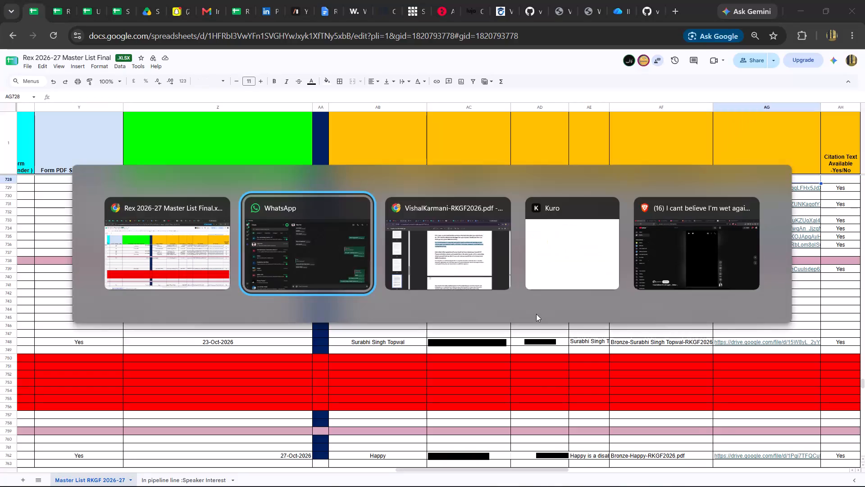
key(alt+Tab)
key(alt+Tab)
key(alt+Tab)
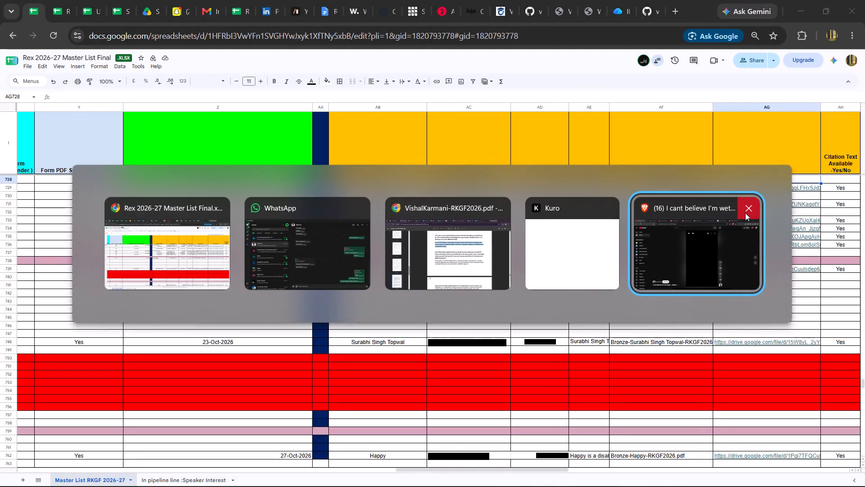
alt+click(745, 213)
Look through the remaining open windows, and open File Explorer.
key(alt+Tab)
key(alt+Tab)
key(alt+Tab)
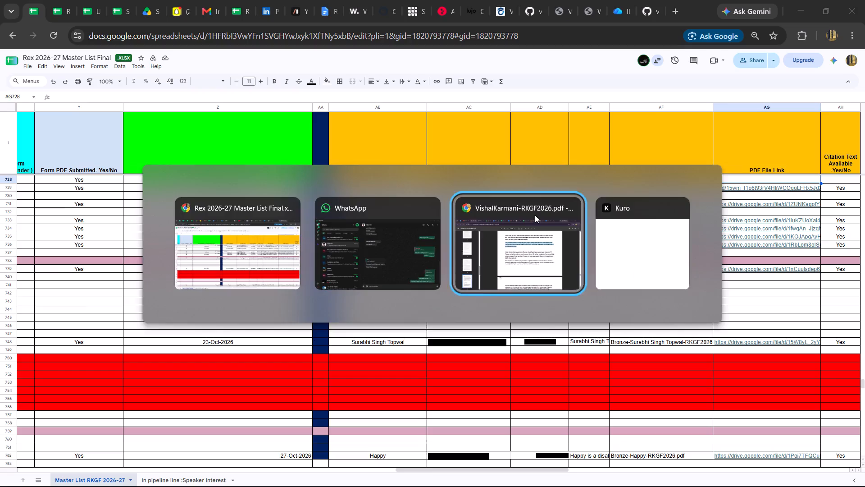
key(alt+Tab)
key(alt+Tab)
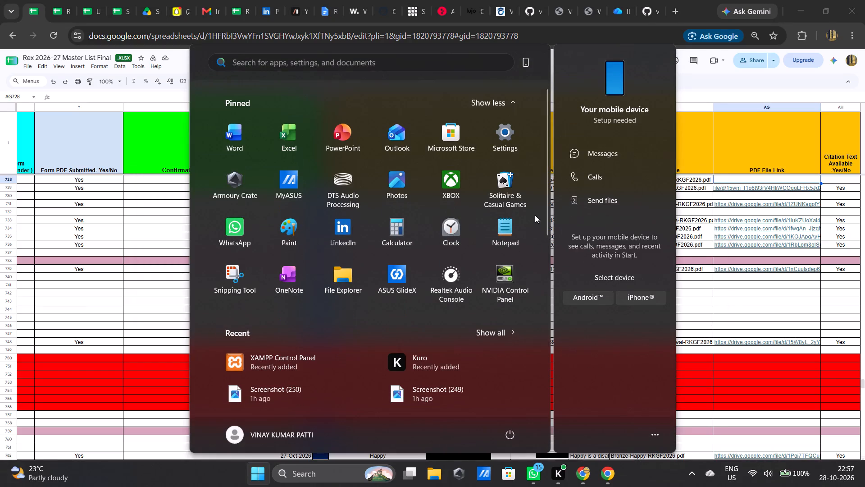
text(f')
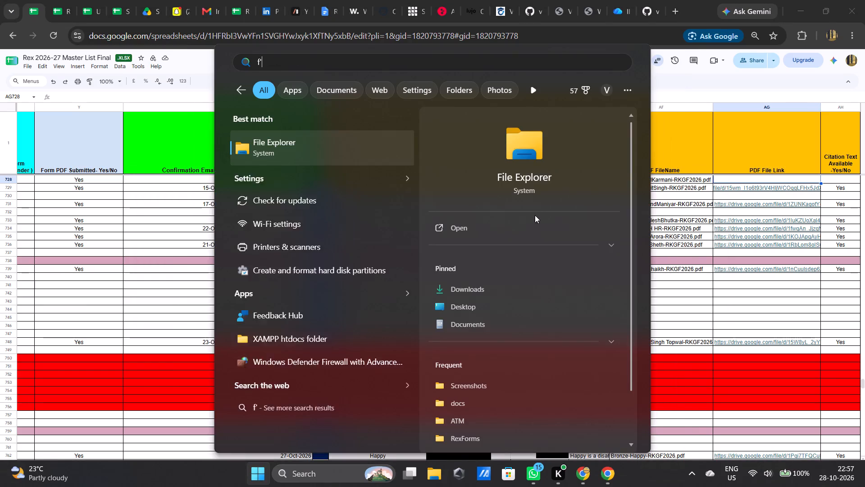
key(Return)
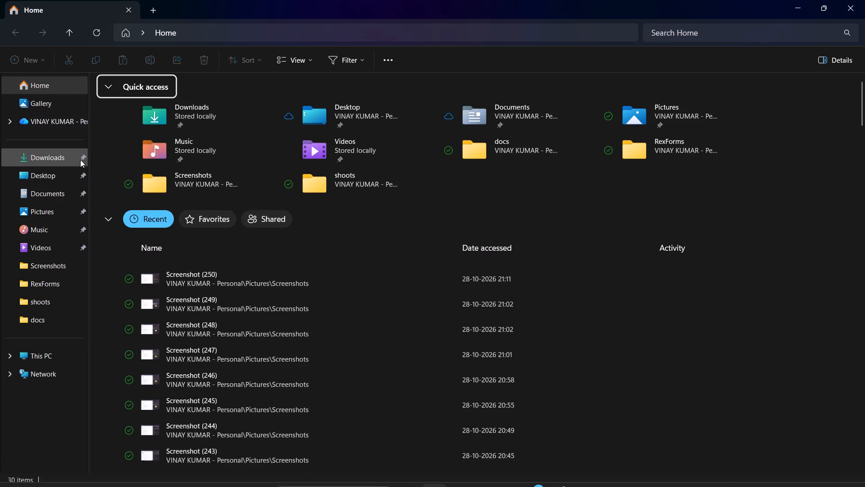
In the Downloads folder, rename the nominee's form PDF to the Bronze-Dr prefix, the nominee's name and the RKGF2026 suffix, without a duplicate .pdf ending.
click(75, 157)
click(157, 113)
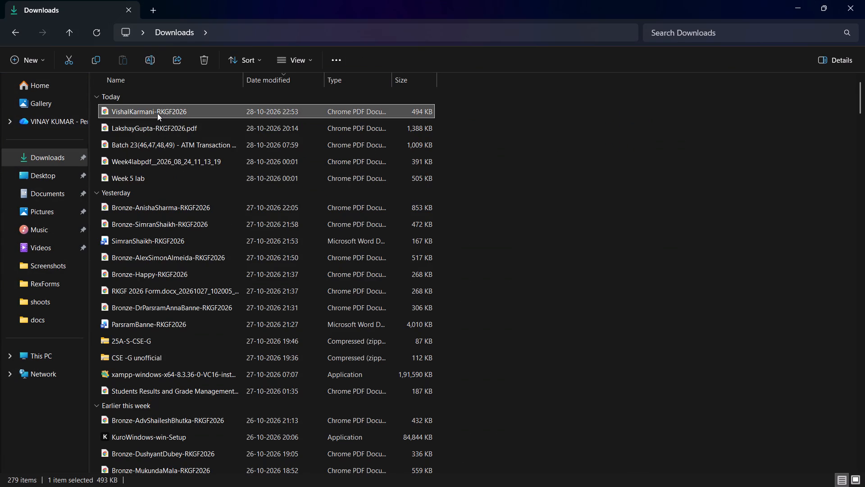
right_click(157, 113)
click(242, 131)
key(ctrl+v)
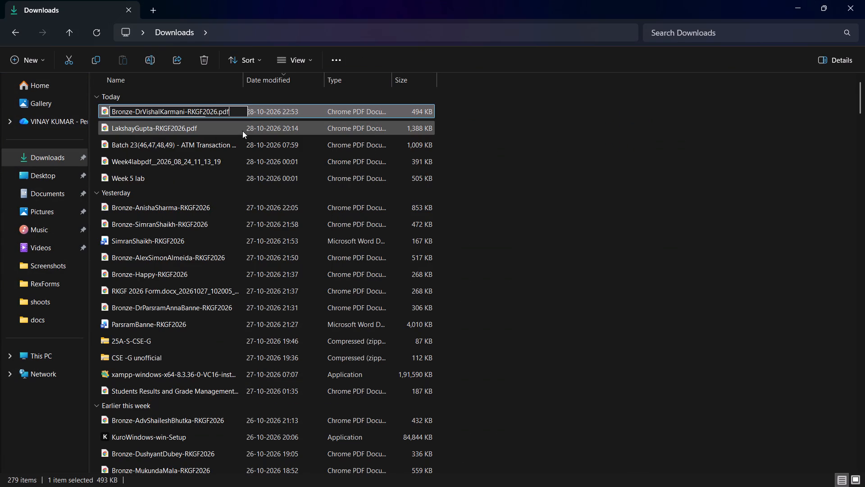
key(BackSpace)
key(BackSpace)
key(BackSpace)
key(BackSpace)
key(Return)
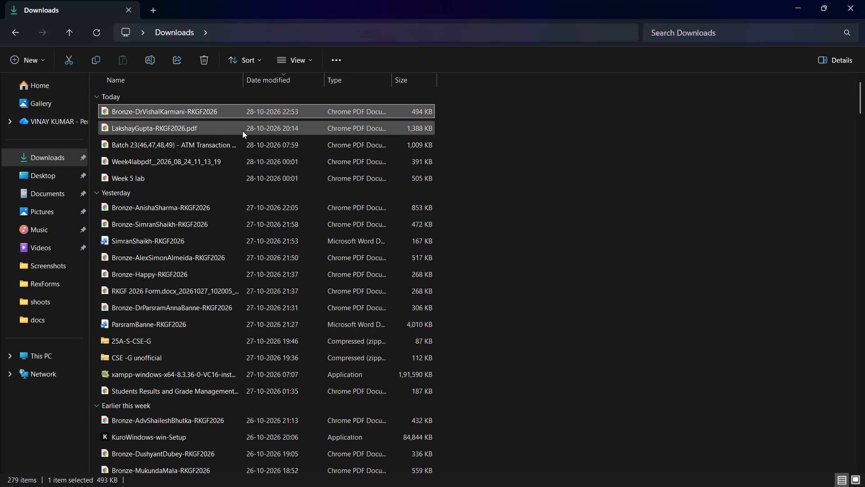
Copy the renamed Bronze nomination PDF from Downloads into the RexForms folder.
right_click(202, 110)
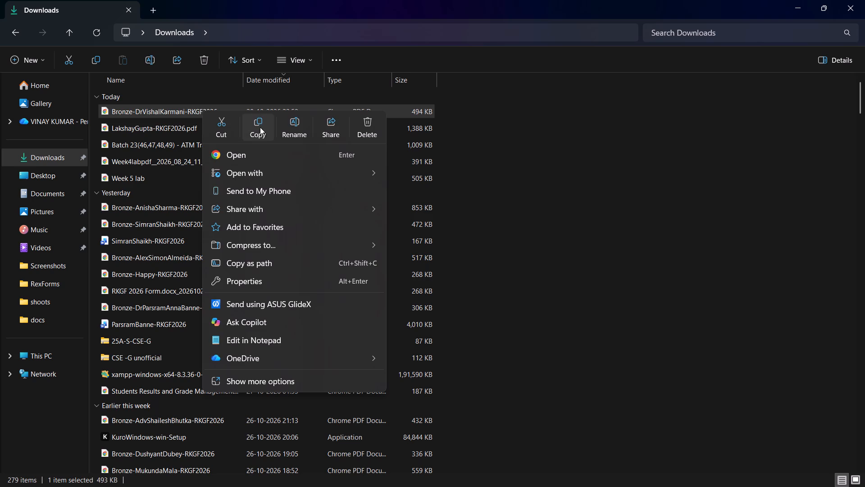
click(255, 129)
click(44, 288)
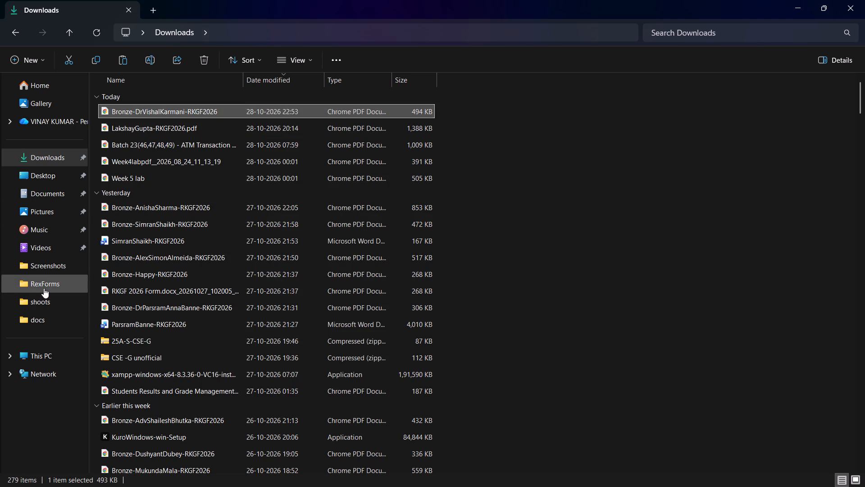
key(ctrl+v)
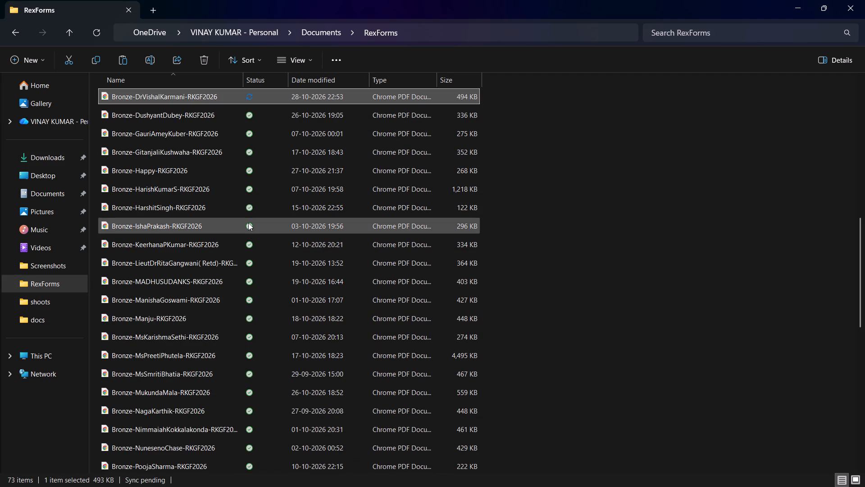
Switch to Google Drive in Chrome and return from the Bronze search results to the shared Bronze folder.
key(alt+Tab)
click(154, 15)
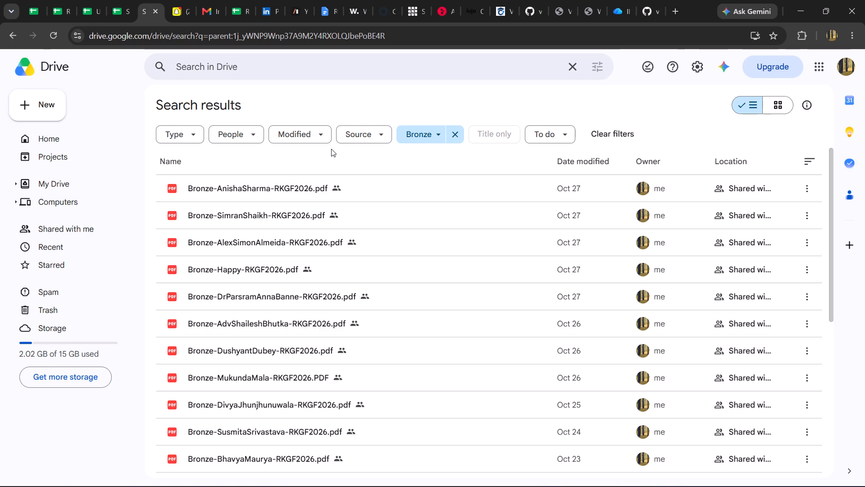
scroll(331, 149, right, 6)
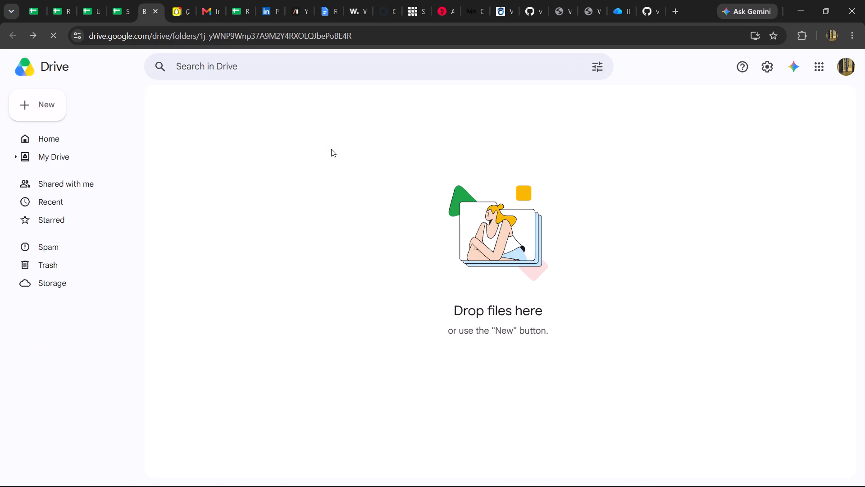
Switch back to the RexForms folder in File Explorer, where the renamed Bronze nomination PDF is stored.
key(alt+Tab)
key(alt+Tab)
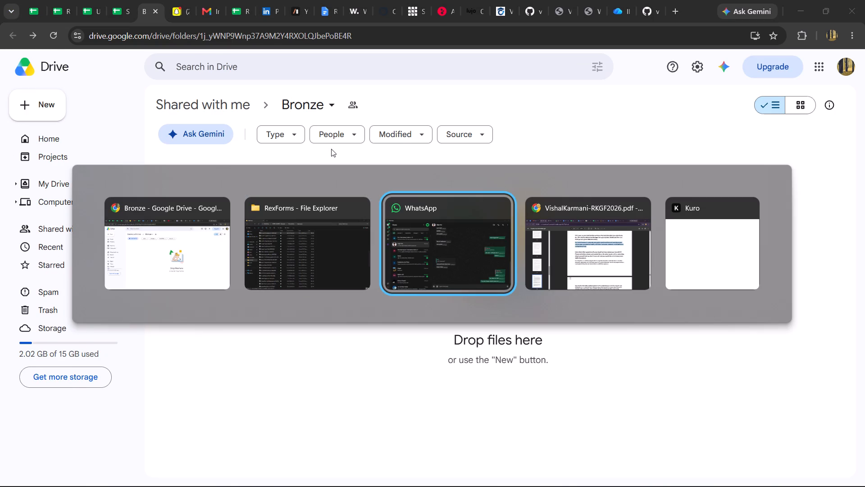
key(alt+Tab)
key(alt+Tab)
key(alt+Tab)
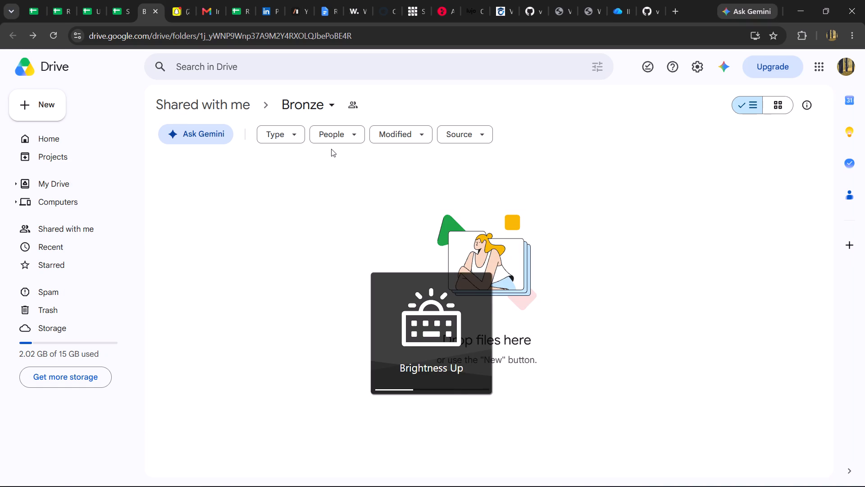
key(alt+Tab)
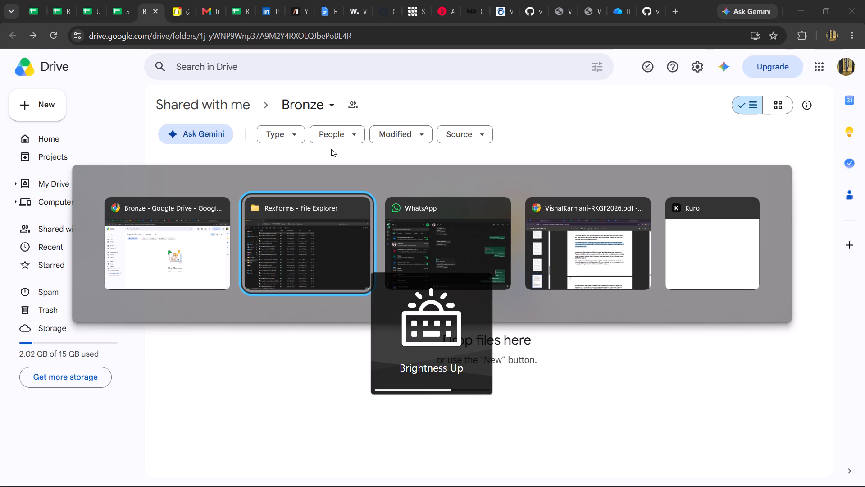
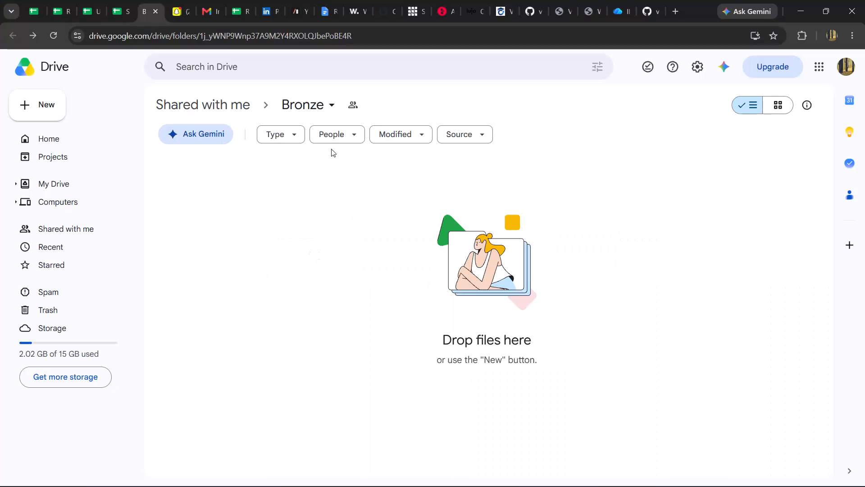
Upload the nominee's renamed Bronze nomination PDF from Downloads to the shared Bronze folder in Google Drive.
key(alt+Tab)
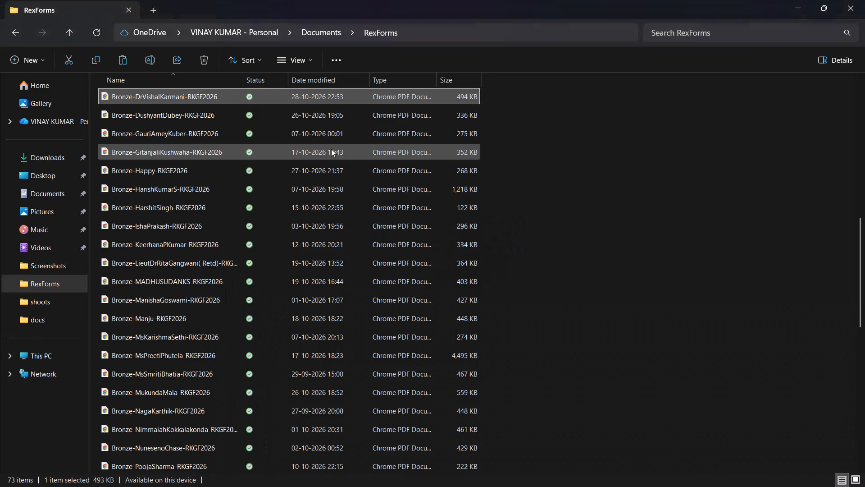
key(alt+Tab)
right_click(331, 149)
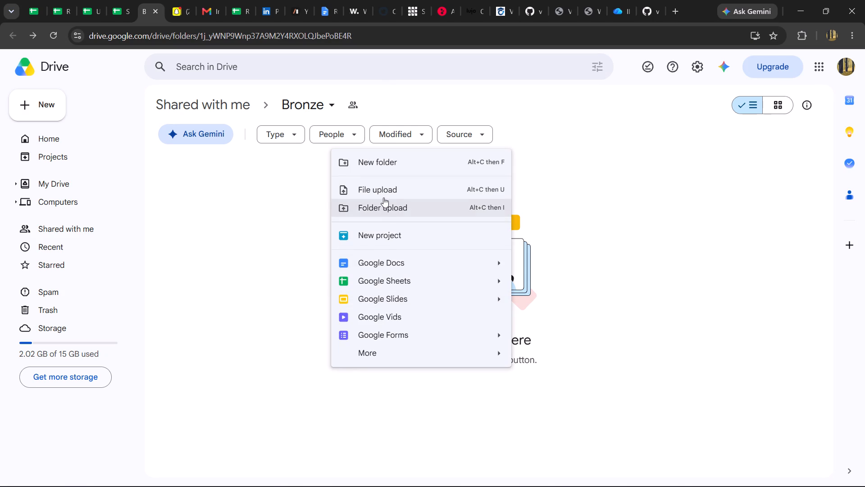
click(383, 197)
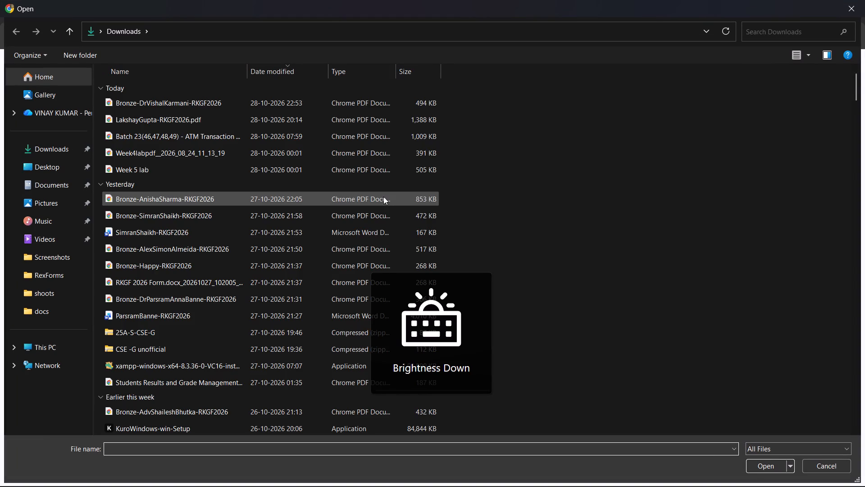
click(278, 108)
key(Return)
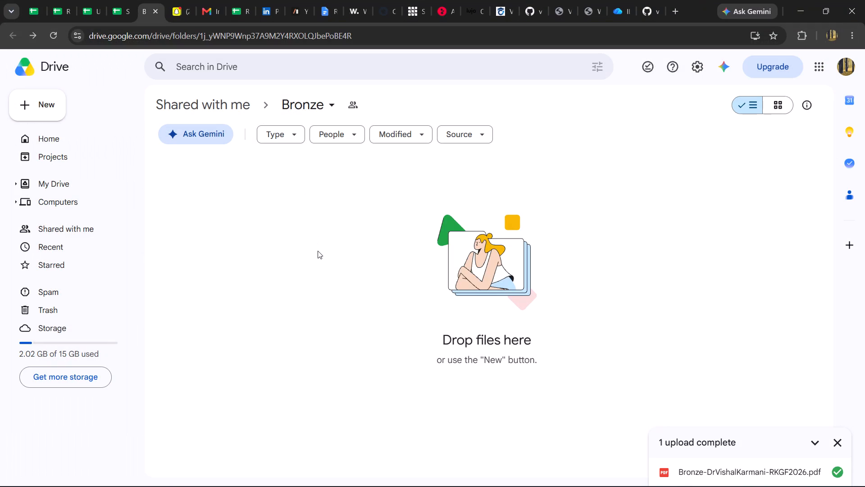
Copy the uploaded Bronze nomination PDF's Drive link and paste it into row 728's PDF File Link cell in the master list.
scroll(318, 251, left, 7)
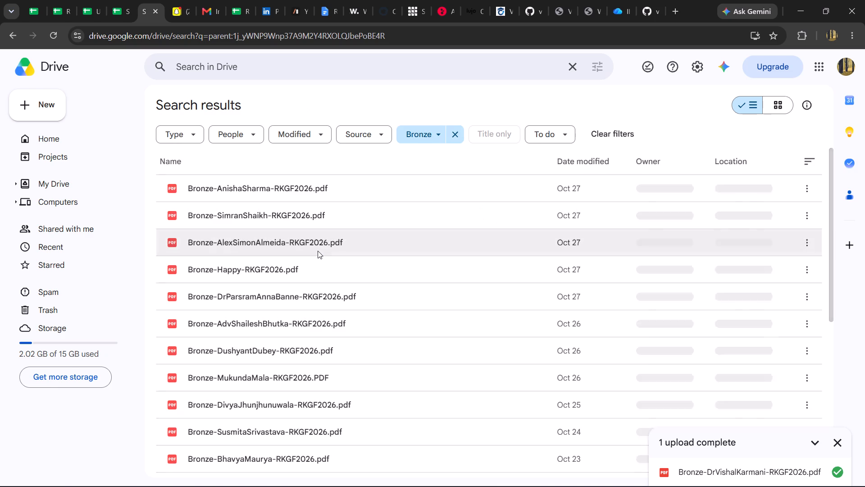
scroll(244, 346, down, 2)
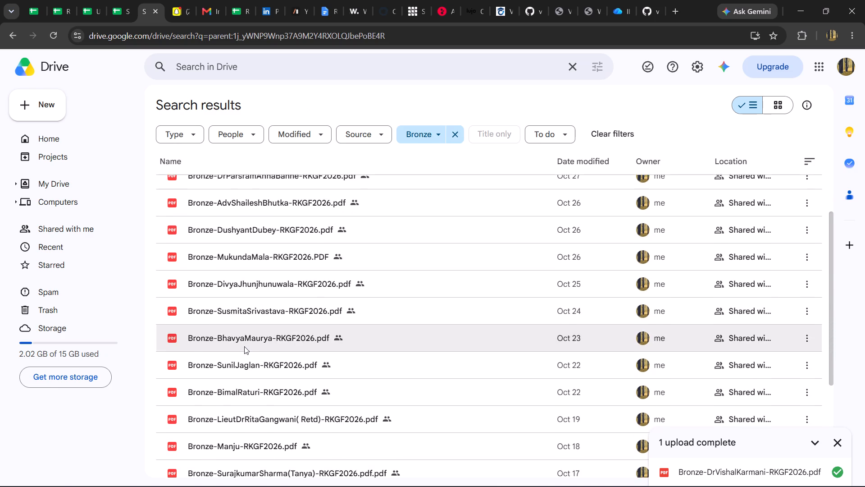
scroll(244, 346, down, 4)
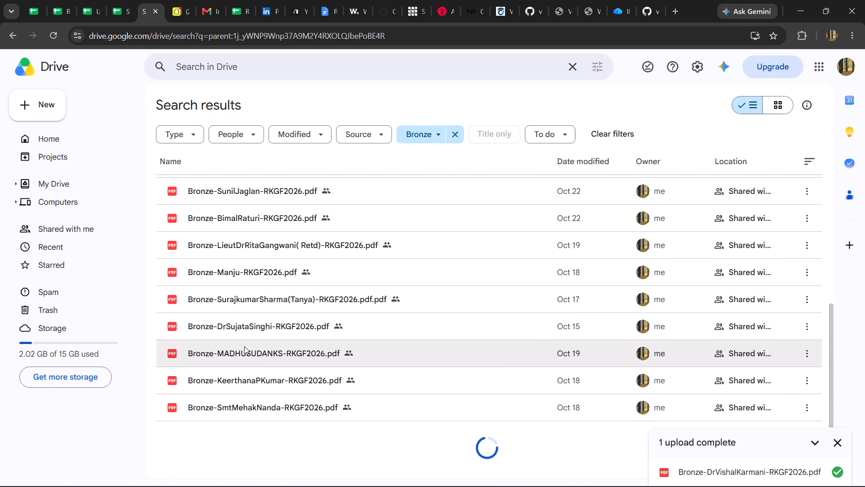
scroll(244, 346, down, 2)
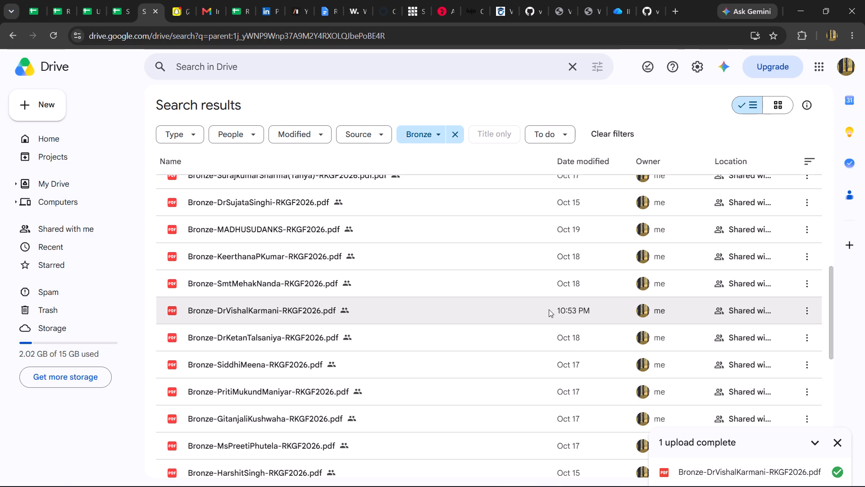
click(812, 312)
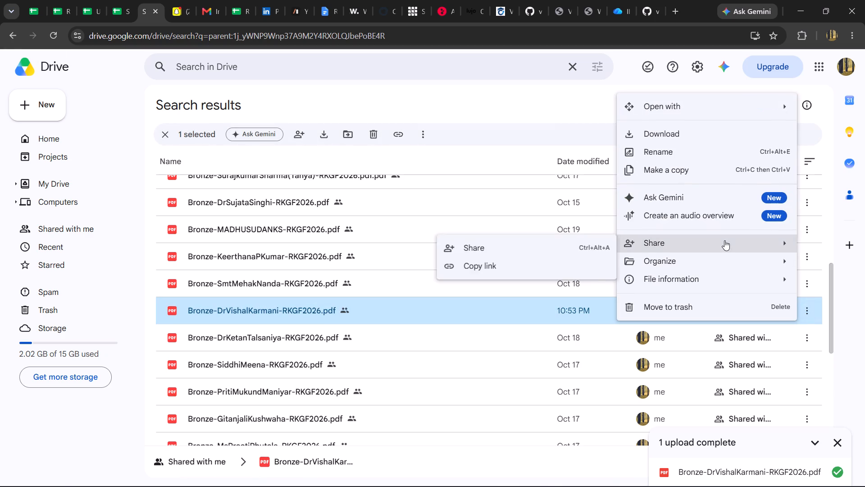
click(558, 262)
key(alt+Tab)
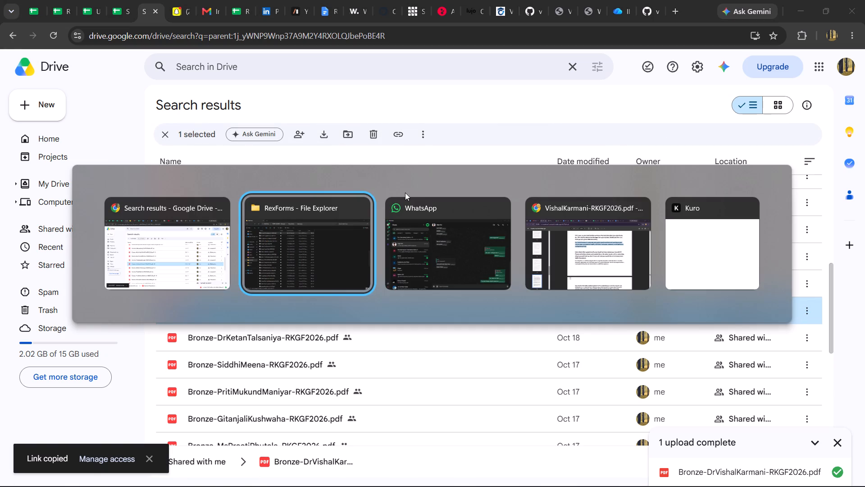
key(alt+Tab)
click(24, 8)
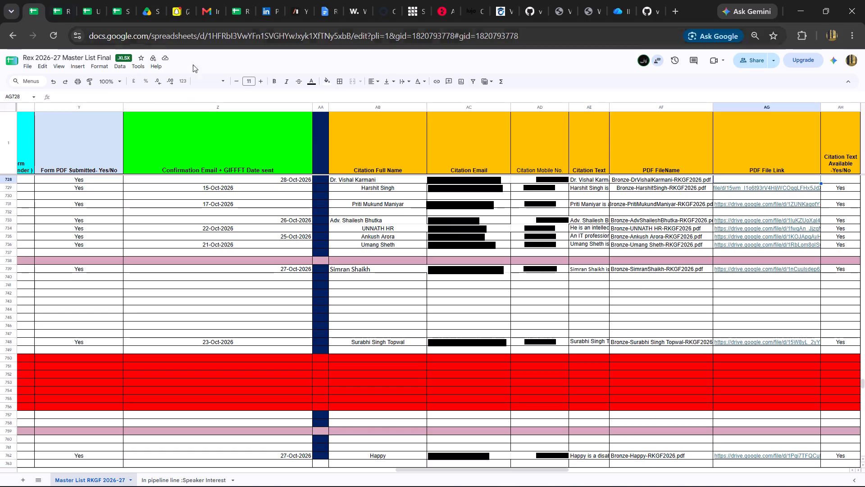
key(ctrl+v)
Set Citation Text Available to Yes for row 728.
key(Right)
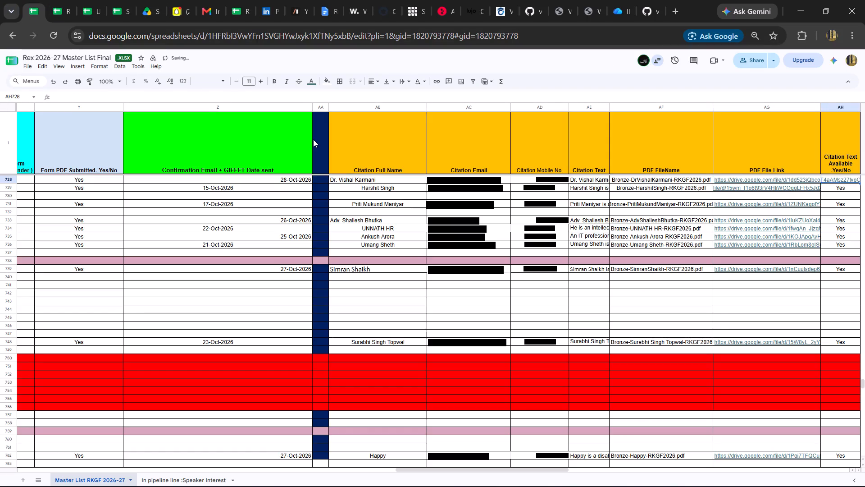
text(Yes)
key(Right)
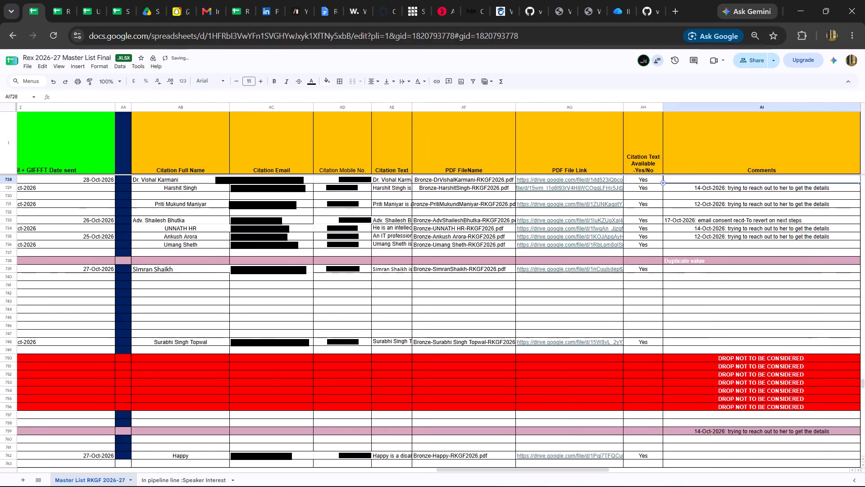
Enter 28-Oct-2026 as row 728's Certificate Link Sent date and mark Certificate Link Sent as Yes.
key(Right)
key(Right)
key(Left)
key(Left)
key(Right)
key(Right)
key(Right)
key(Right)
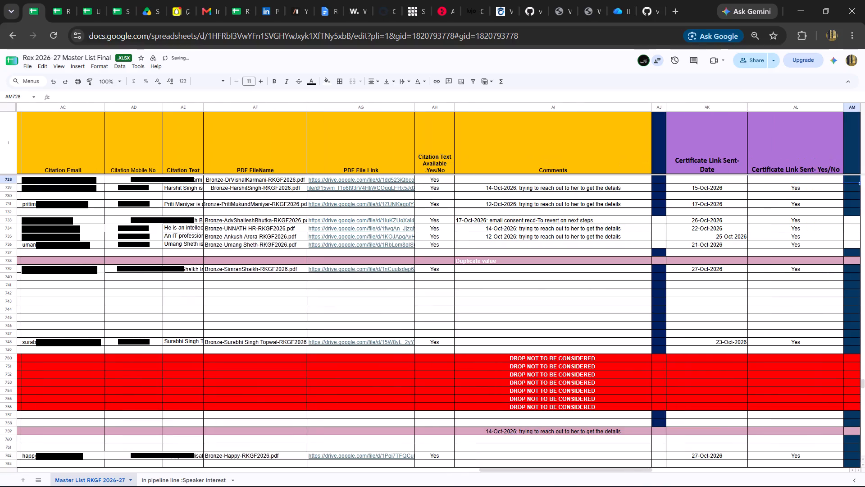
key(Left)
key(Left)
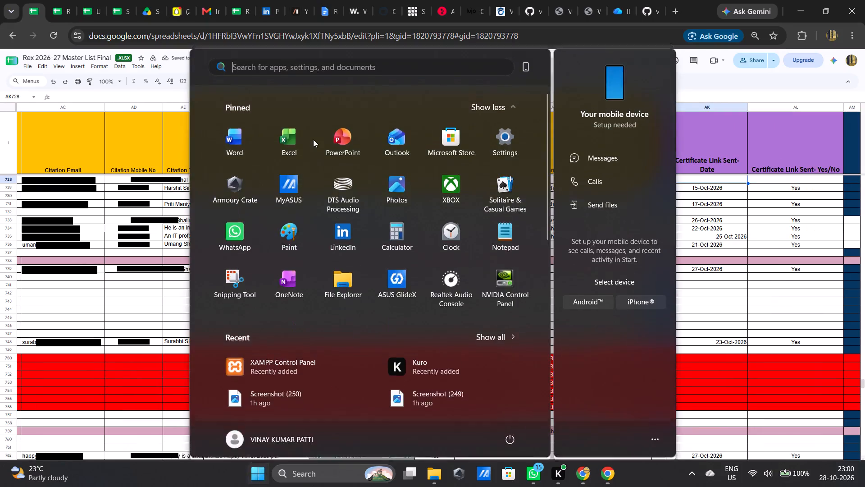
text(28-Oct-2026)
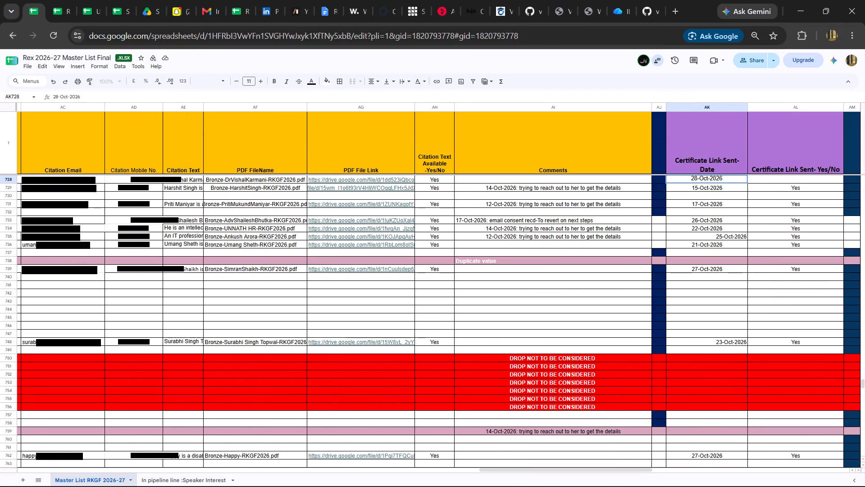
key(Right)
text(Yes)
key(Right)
Copy the nominee's citation email from row 728 and switch to the untitled working spreadsheet.
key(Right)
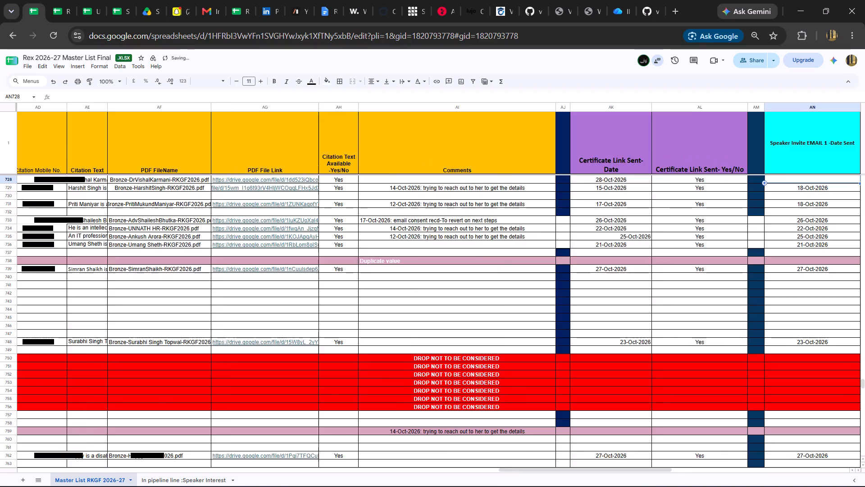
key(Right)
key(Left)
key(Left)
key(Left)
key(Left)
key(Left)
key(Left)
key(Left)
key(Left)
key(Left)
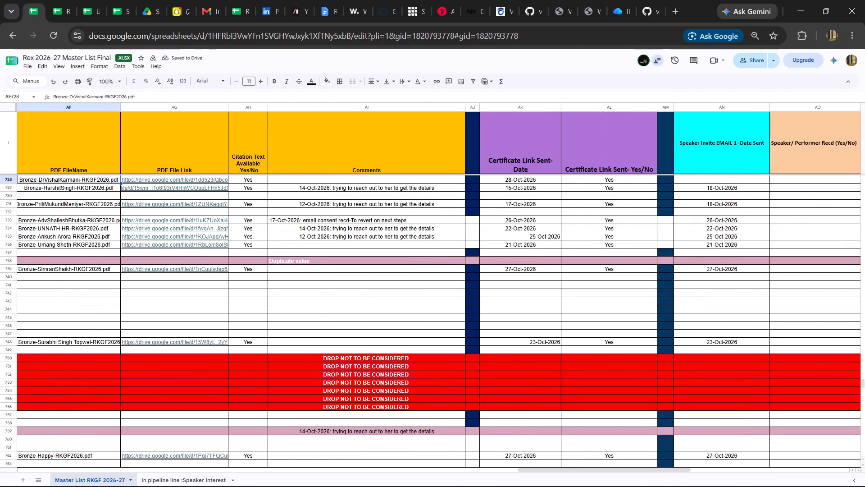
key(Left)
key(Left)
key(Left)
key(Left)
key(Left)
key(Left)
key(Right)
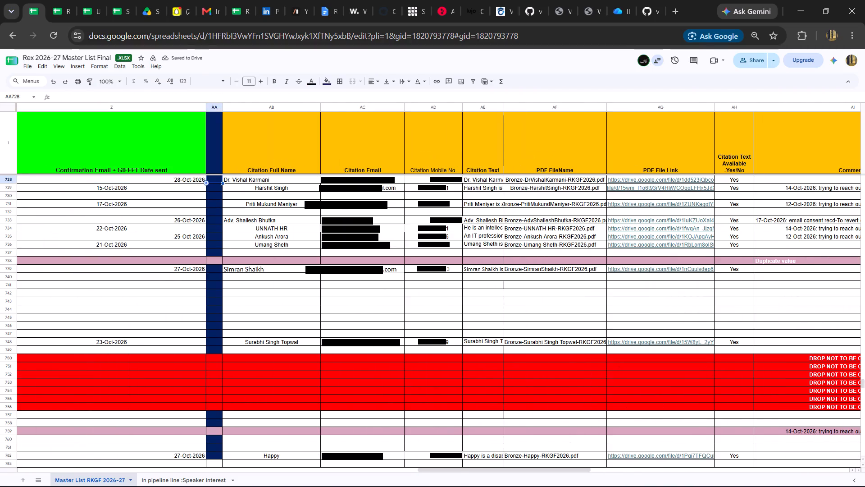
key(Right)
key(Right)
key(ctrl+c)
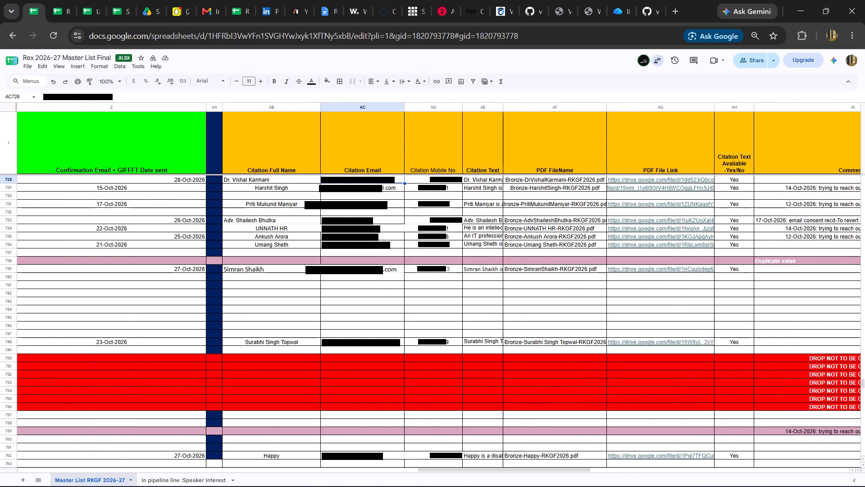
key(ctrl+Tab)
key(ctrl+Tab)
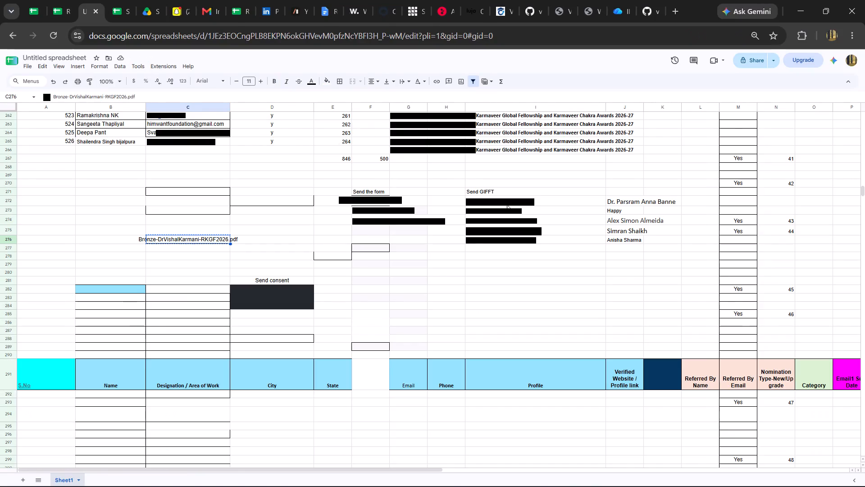
Clear the previous batch of emails and the adjacent names in rows 272 to 276 under Send GIFFT.
drag(562, 204, 561, 243)
key(BackSpace)
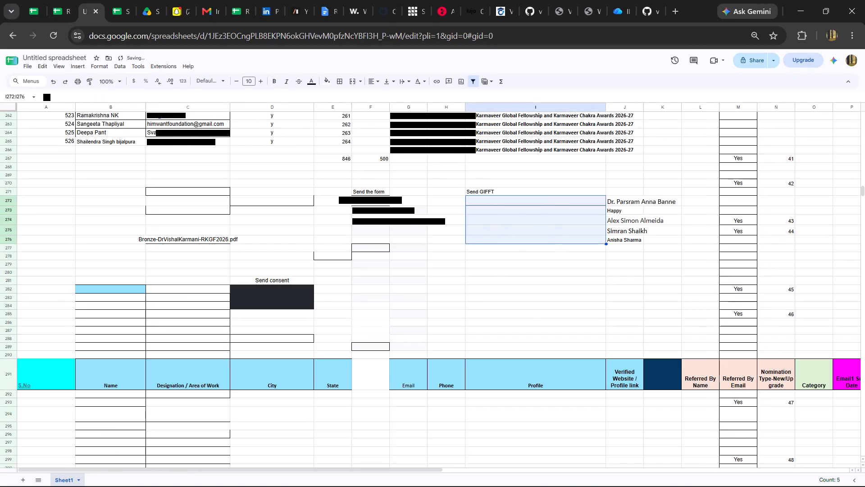
key(Right)
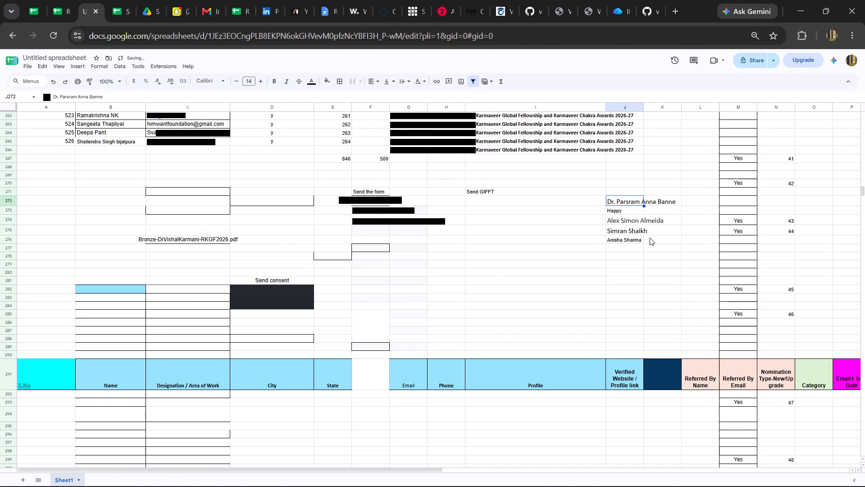
drag(646, 238, 628, 198)
key(BackSpace)
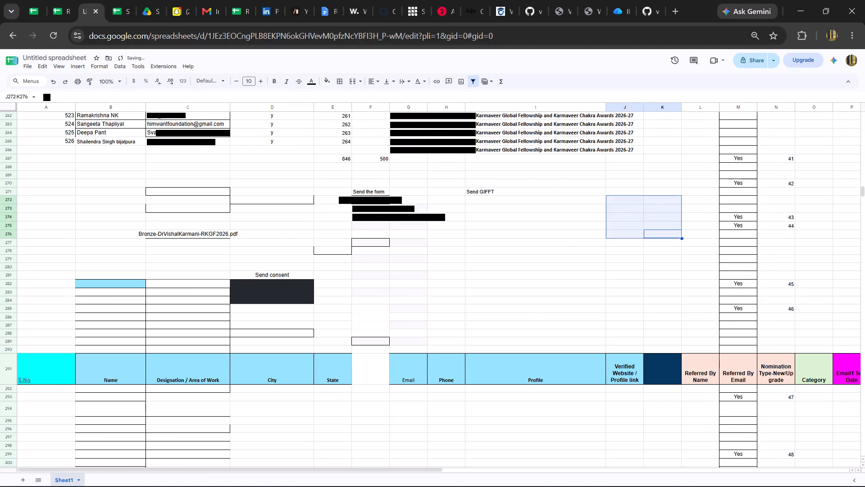
Paste the nominee's email into the first row under Send GIFFT.
click(491, 201)
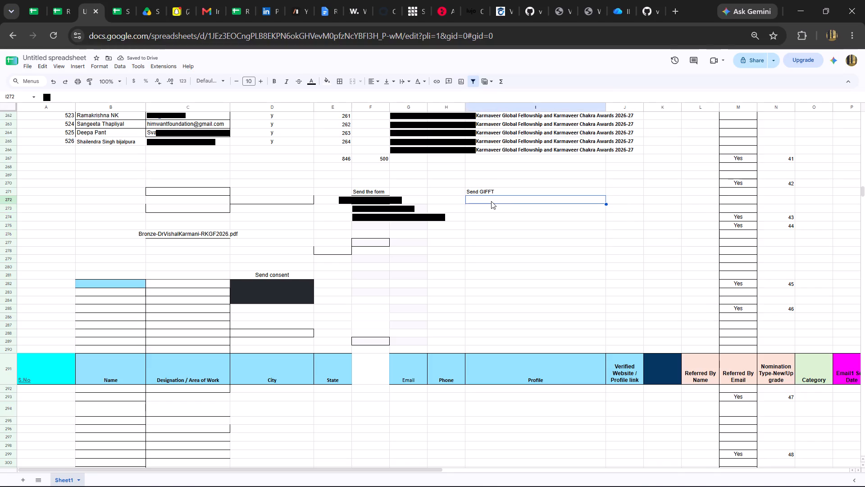
key(ctrl+v)
click(404, 251)
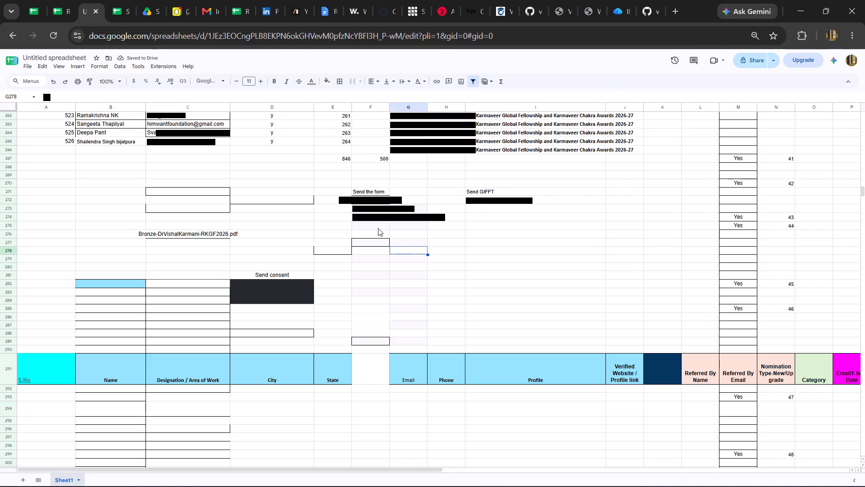
Try to bring row 728's citation full name from the master list into the cell beside the Send GIFFT email.
click(25, 6)
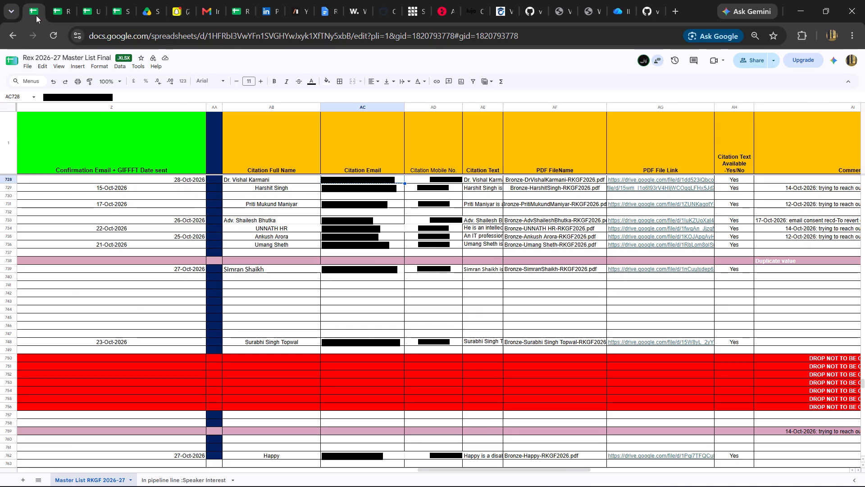
click(277, 181)
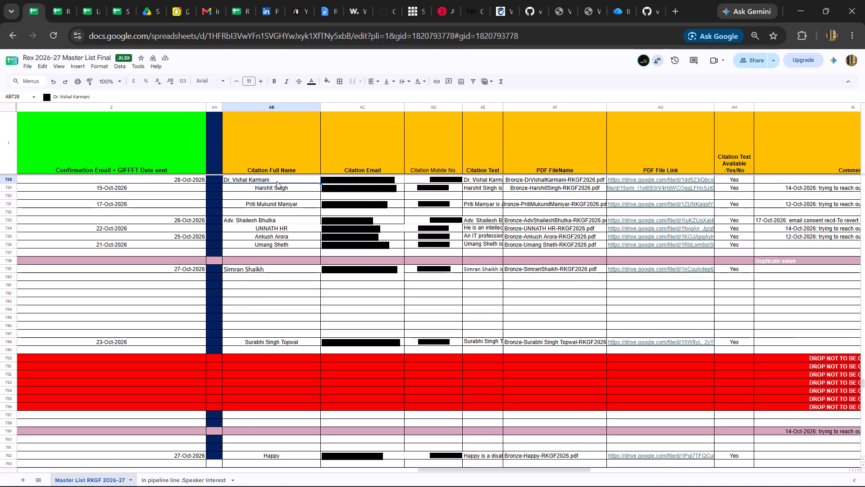
key(alt+Tab)
key(alt+Tab)
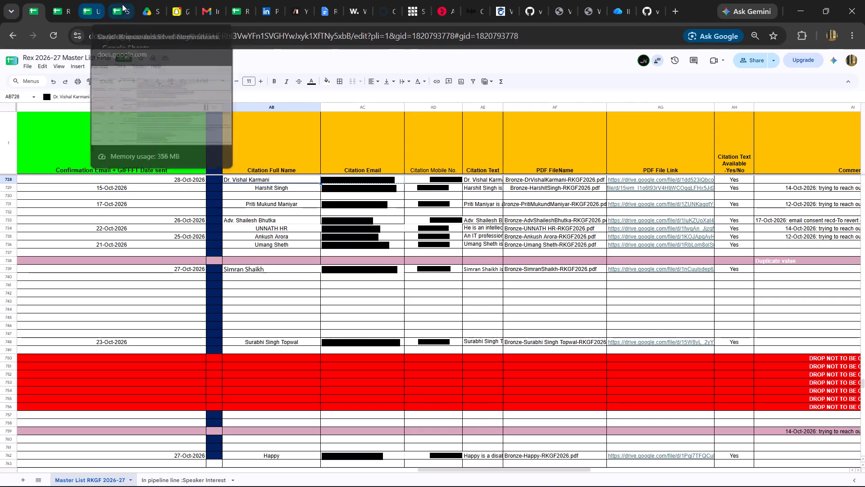
click(85, 11)
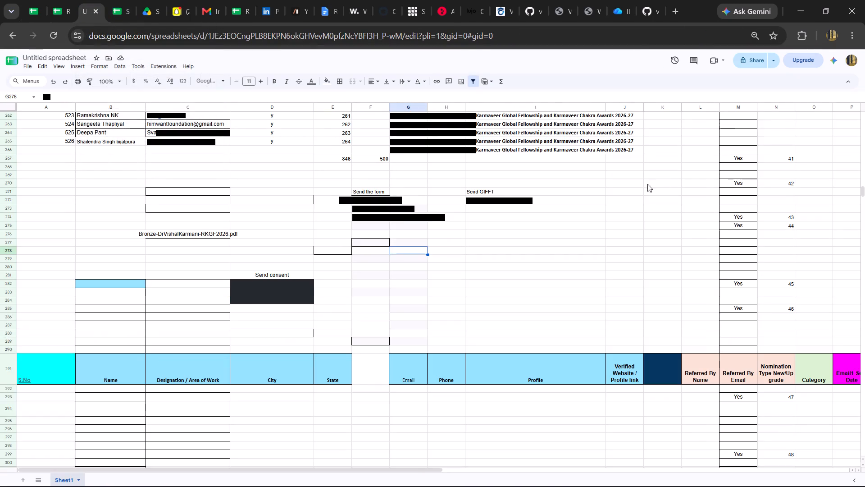
click(629, 199)
key(ctrl+v)
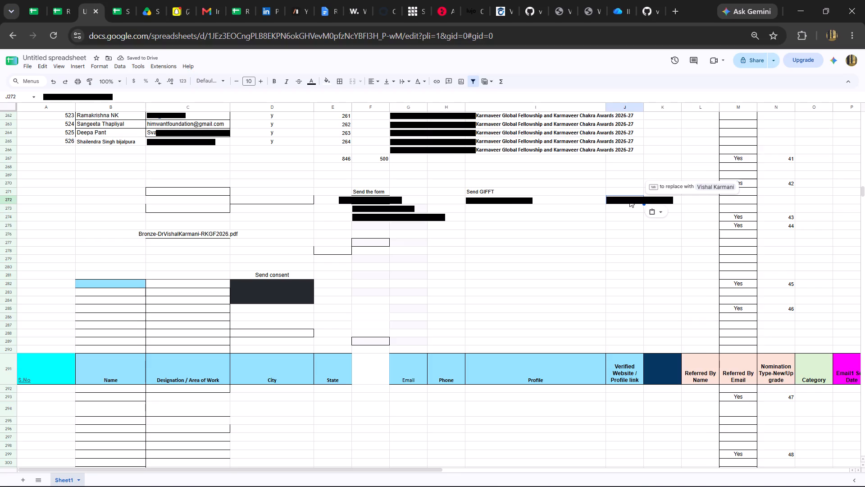
Return to row 728's citation name in the master list and switch to the nominee's form PDF.
key(alt+Tab)
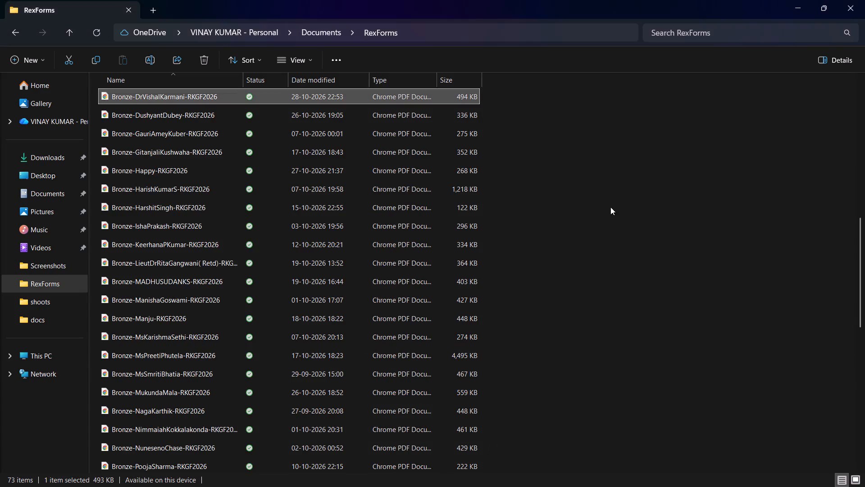
key(alt+Tab)
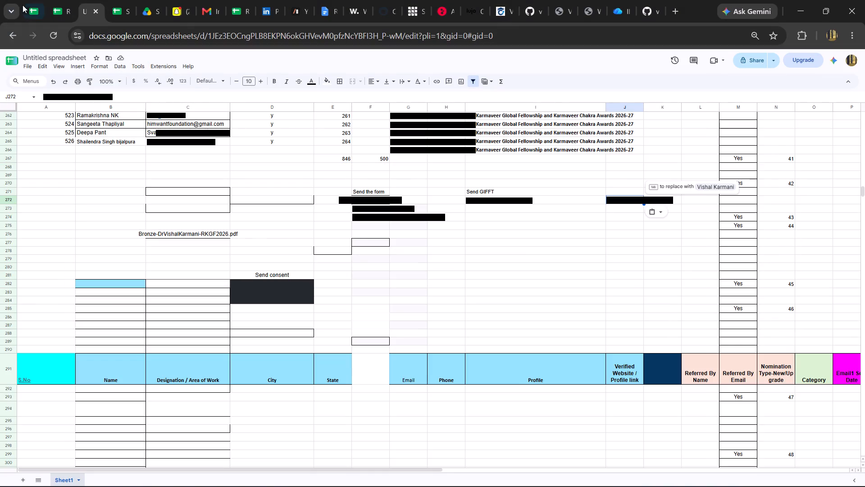
click(30, 11)
key(alt+Tab)
key(alt+Tab)
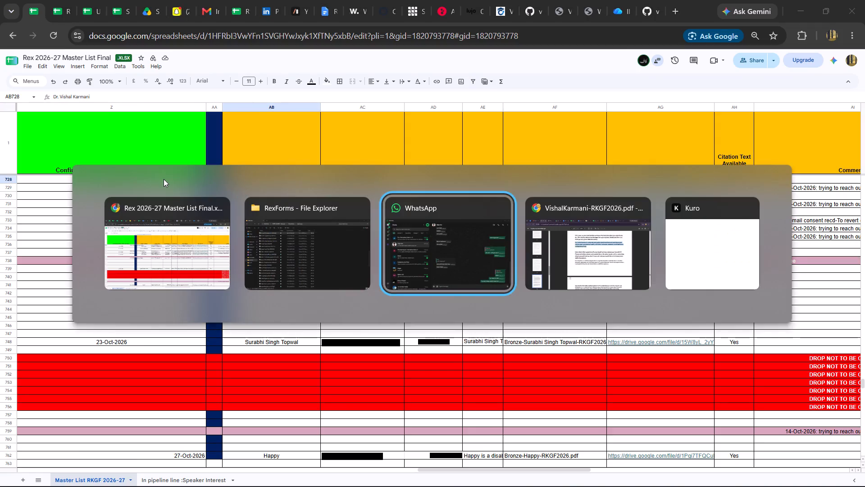
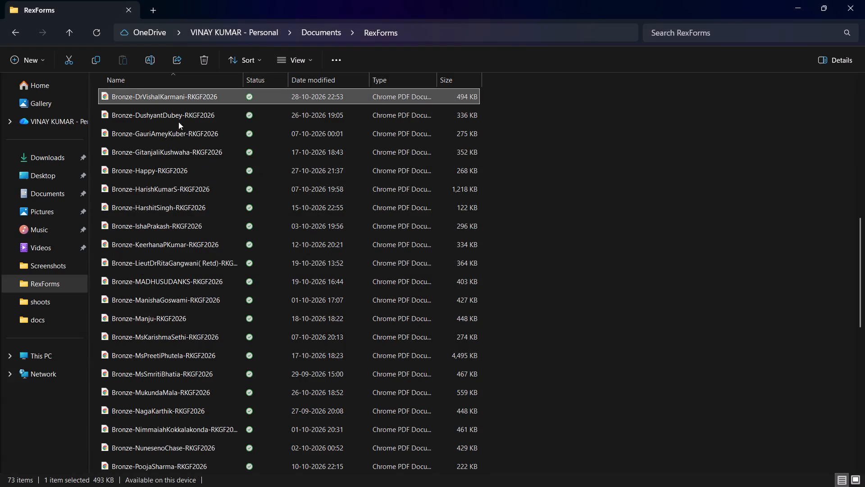
Open the Downloads folder to check the newest nominee form PDF, and switch to the Rex 2026-27 Master List in Chrome.
click(54, 158)
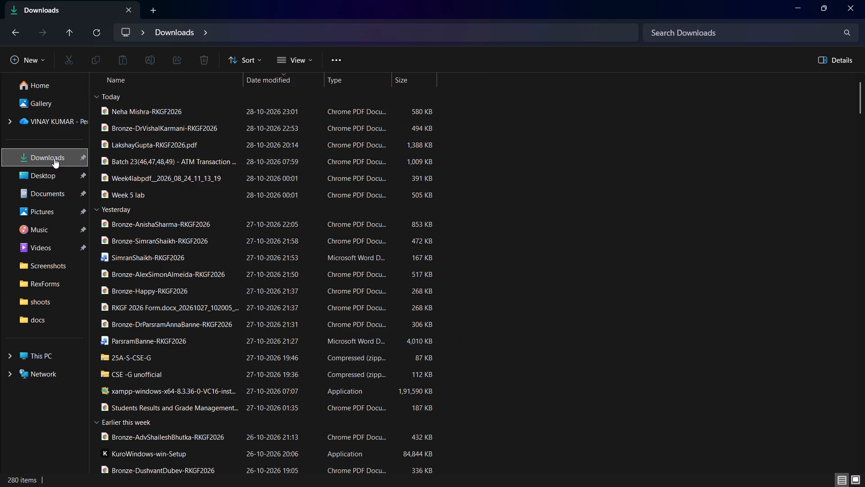
key(alt+Tab)
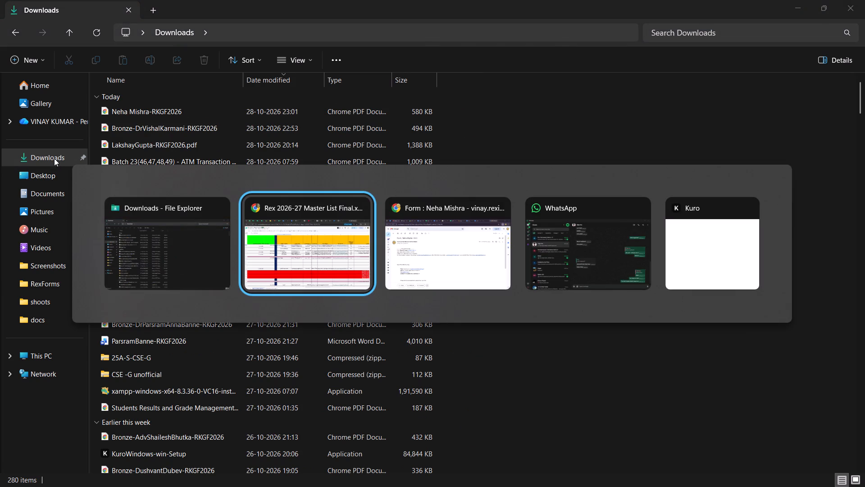
key(alt+Tab)
key(alt+Tab)
key(alt+Tab)
key(alt+Tab)
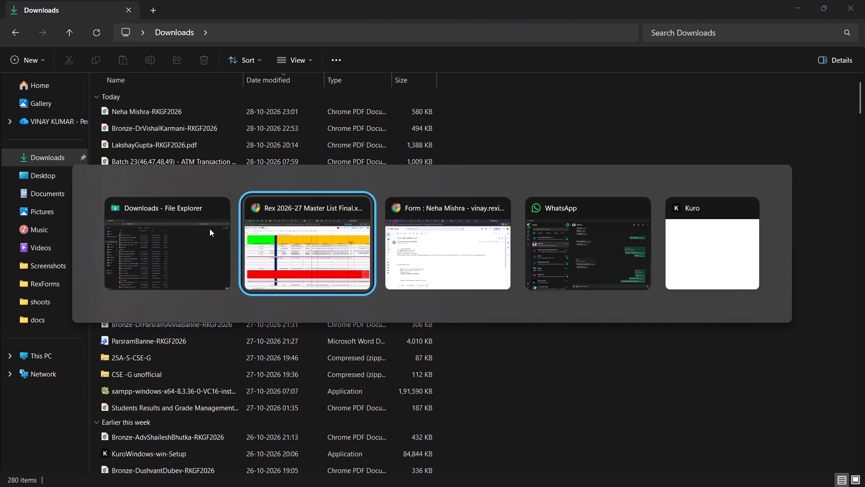
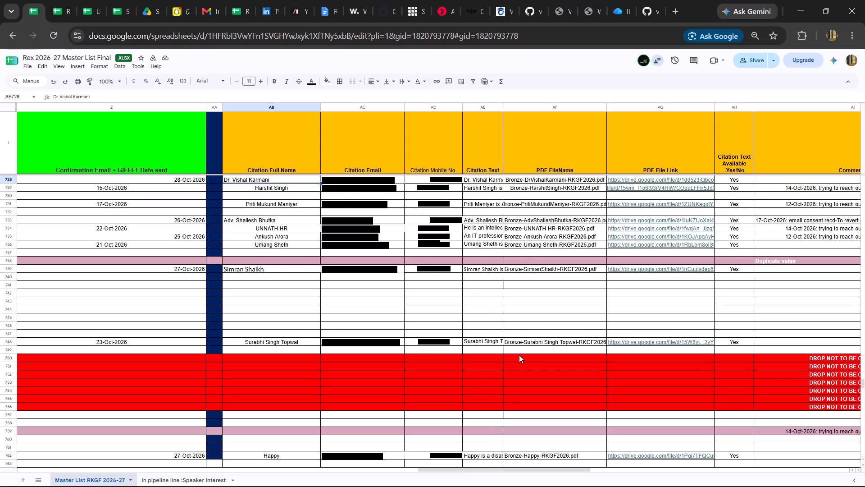
Search all sheets of the Master List for the nominee's copied email address, trimming the extra characters from the search text.
key(ctrl+h)
key(ctrl+v)
key(Return)
key(ctrl+Left)
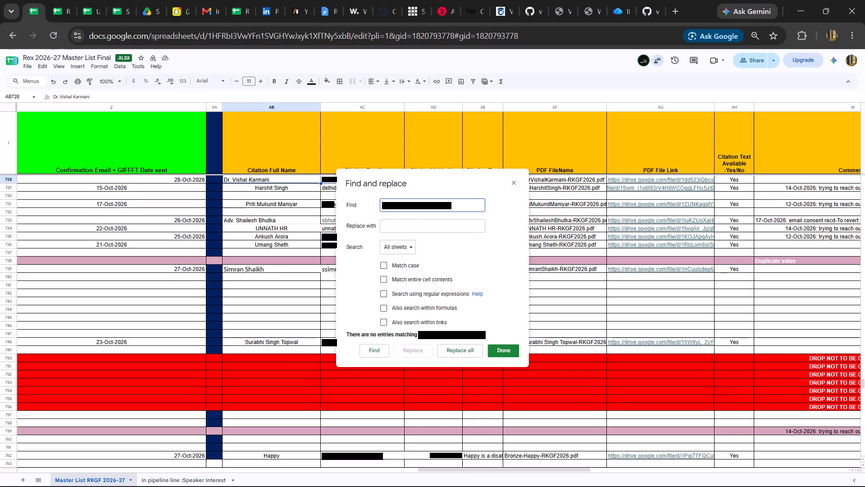
key(ctrl+Left)
key(ctrl+Left)
key(ctrl+Left)
key(ctrl+Left)
key(BackSpace)
key(BackSpace)
key(Return)
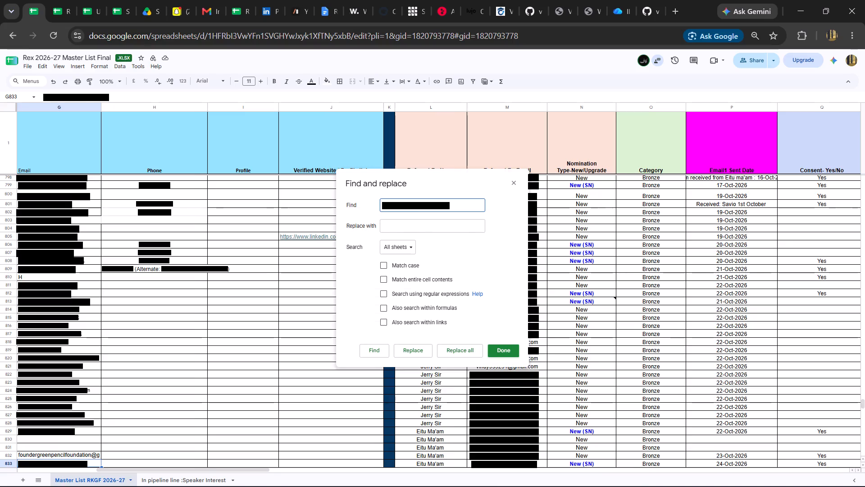
key(Escape)
Fill in the Form PDF Submitted cell Y833 in the nominee's row with yes.
key(Right)
key(Right)
key(Right)
key(Right)
key(Right)
key(Right)
key(Right)
key(Right)
key(Right)
key(Right)
key(Right)
key(Right)
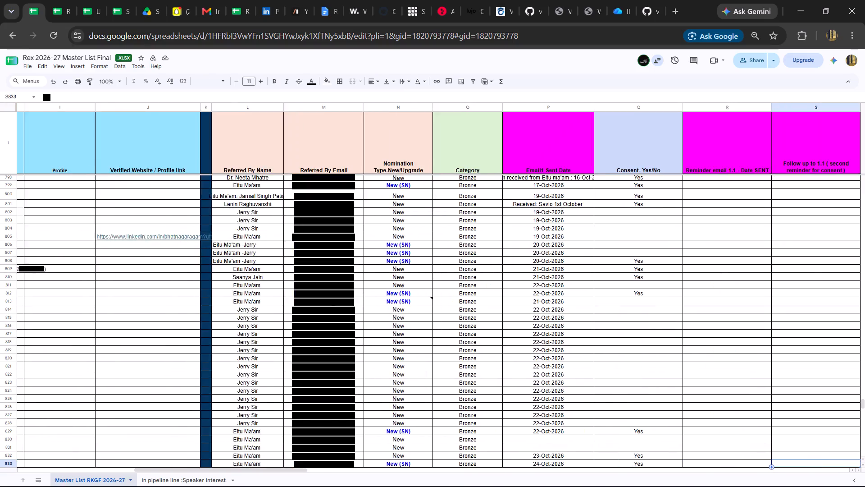
key(Right)
key(Right)
key(Right)
key(Right)
key(Right)
key(Right)
key(Right)
key(Right)
key(Right)
key(Right)
key(Right)
key(Right)
key(Right)
key(Right)
key(Right)
key(Right)
key(Right)
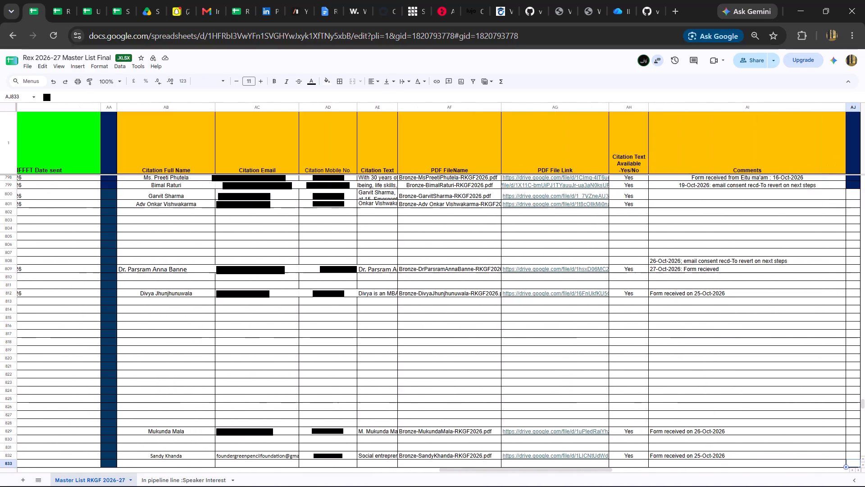
key(Left)
key(Left)
key(Left)
key(Left)
key(Left)
key(Left)
key(Left)
key(Left)
key(Left)
key(Left)
key(Left)
key(Left)
key(Left)
key(Left)
key(Left)
key(Left)
key(Left)
key(Left)
key(Right)
key(Right)
key(Right)
key(Right)
key(Right)
key(Right)
key(Right)
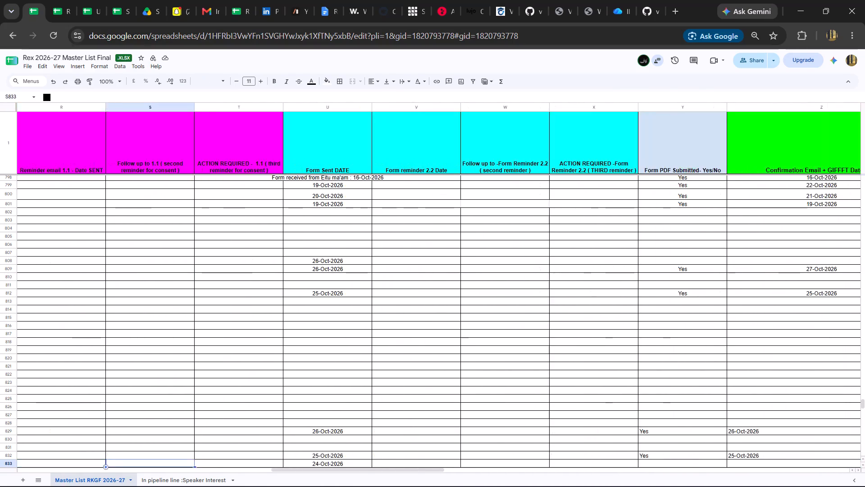
key(Right)
key(Left)
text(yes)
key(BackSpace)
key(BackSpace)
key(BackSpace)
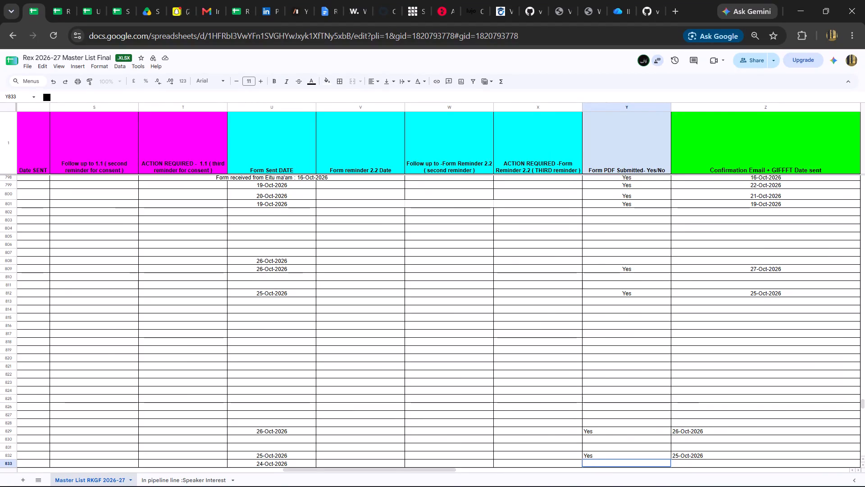
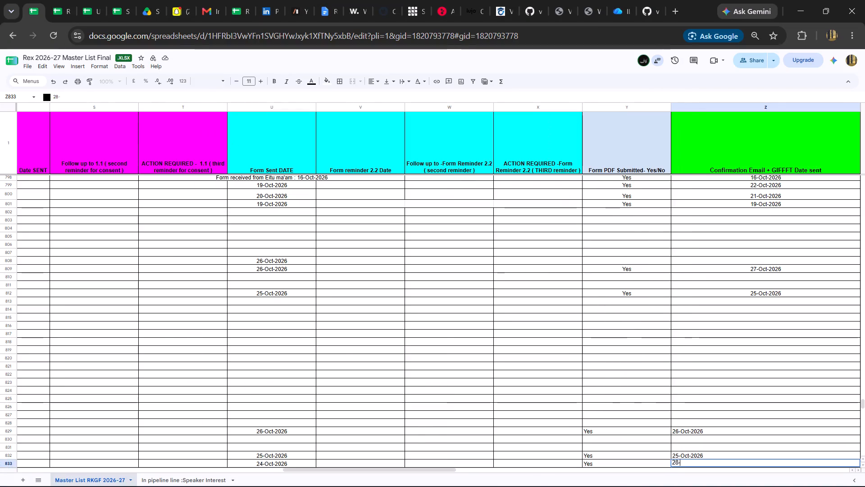
Complete the Confirmation Email + GIFFFT Date sent entry in row 833 as 28-Oct-2026.
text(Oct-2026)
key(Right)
Paste the nominee's copied email address into the Citation Email cell of row 833.
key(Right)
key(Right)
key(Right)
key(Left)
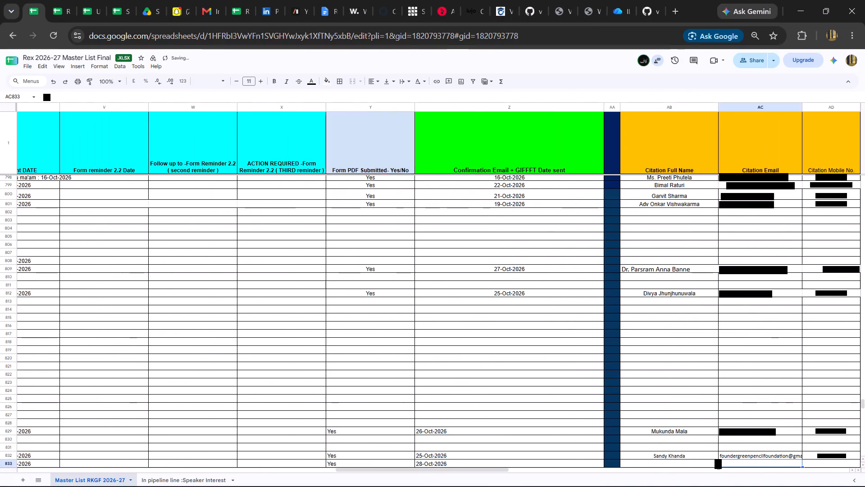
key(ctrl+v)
From row 833's Citation Full Name cell, switch to the nominee's RKGF 2026 nomination form PDF to get the full name.
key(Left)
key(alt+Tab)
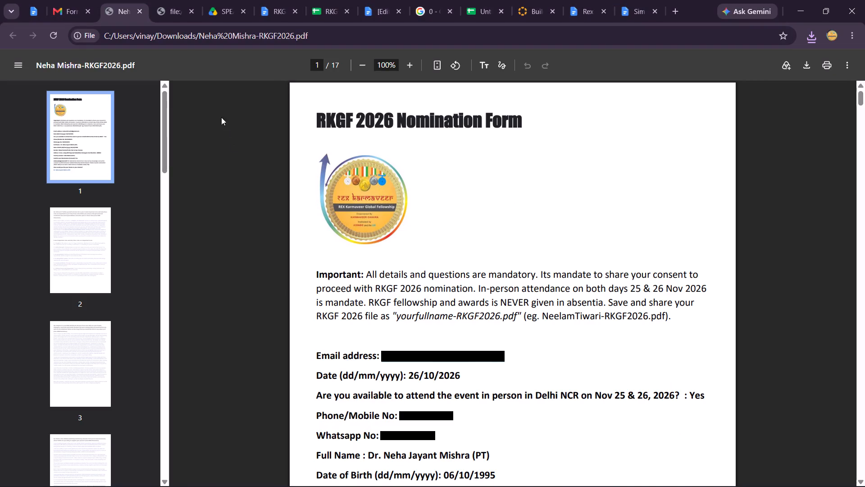
Copy the nominee's preferred citation name from the nomination PDF into the master list's Citation Full Name cell AB833.
scroll(279, 280, down, 3)
scroll(405, 364, down, 2)
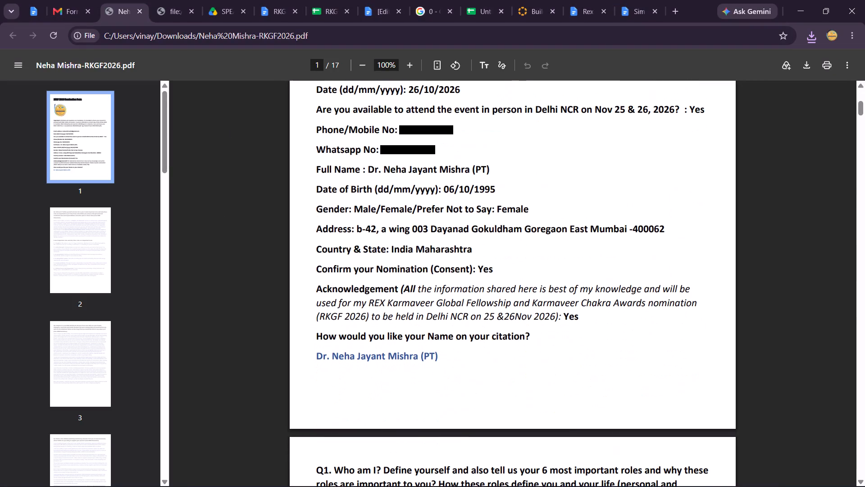
drag(442, 356, 303, 357)
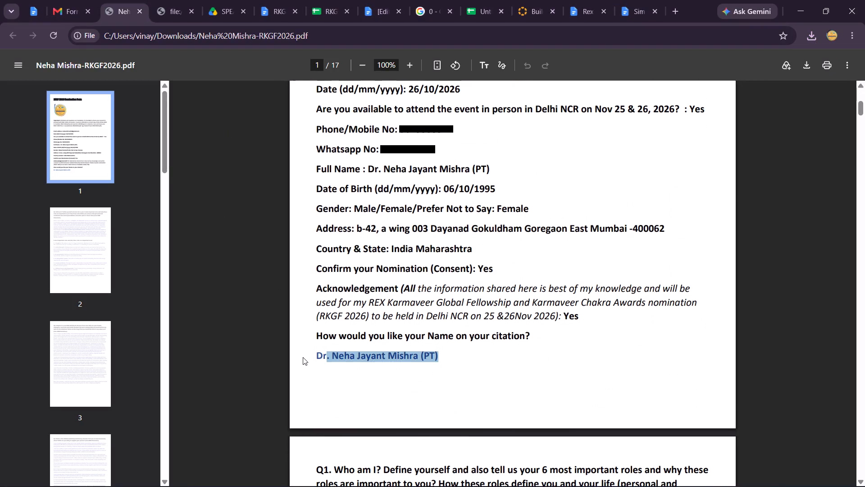
key(ctrl+c)
key(alt+Tab)
key(ctrl+v)
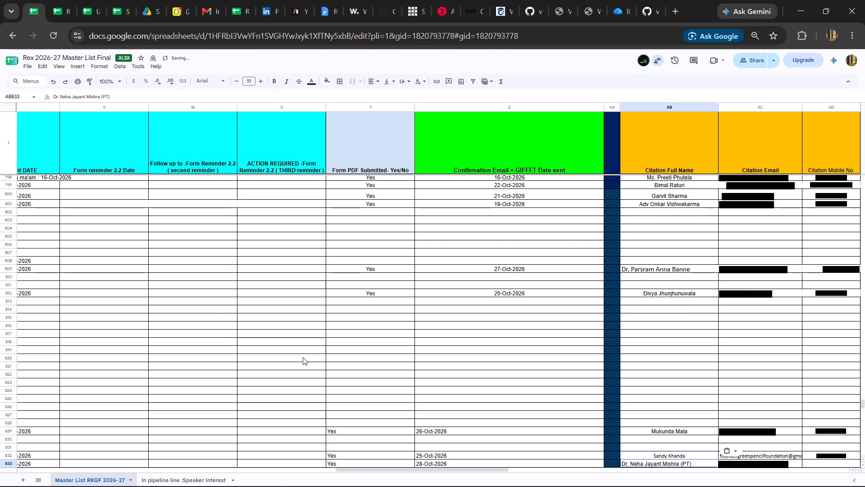
Copy the nominee's phone number from the nomination PDF into the Citation Mobile No. cell AD833 of the master list.
key(Right)
key(Right)
key(alt+Tab)
scroll(303, 357, up, 2)
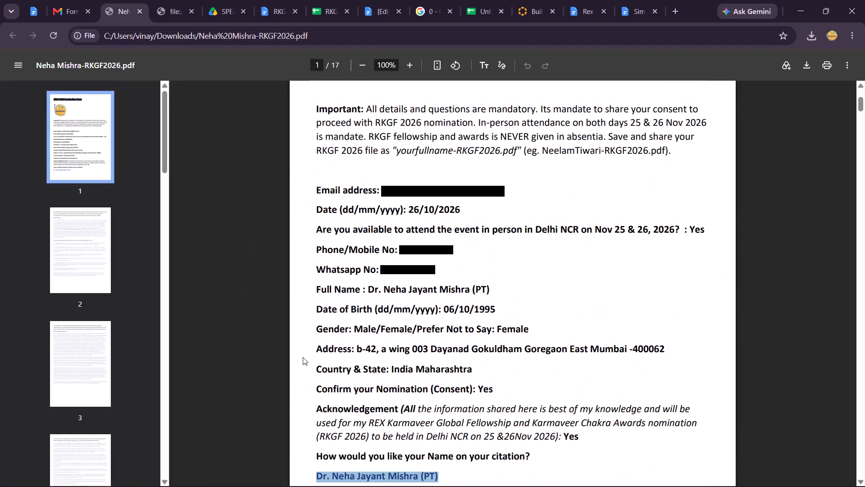
double_click(410, 253)
key(ctrl+c)
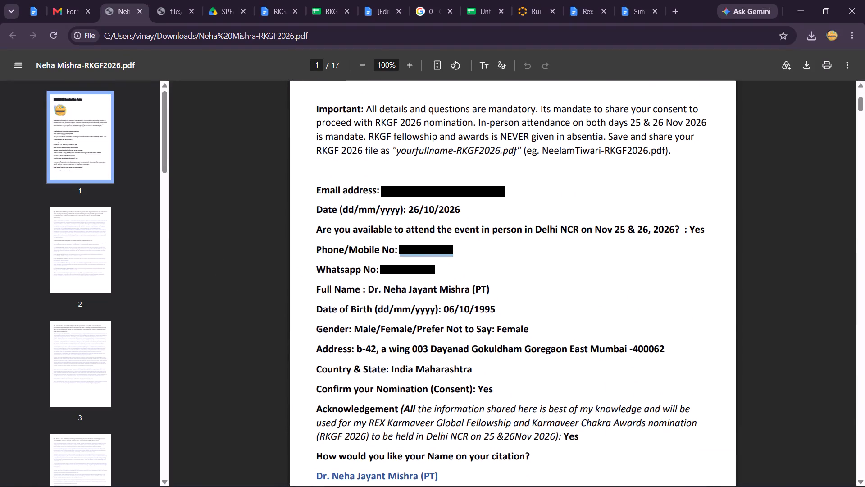
key(alt+Tab)
key(ctrl+v)
Copy the Q17 brief profile summary from the nomination PDF into the Citation Text cell AE833 of the master list.
key(Right)
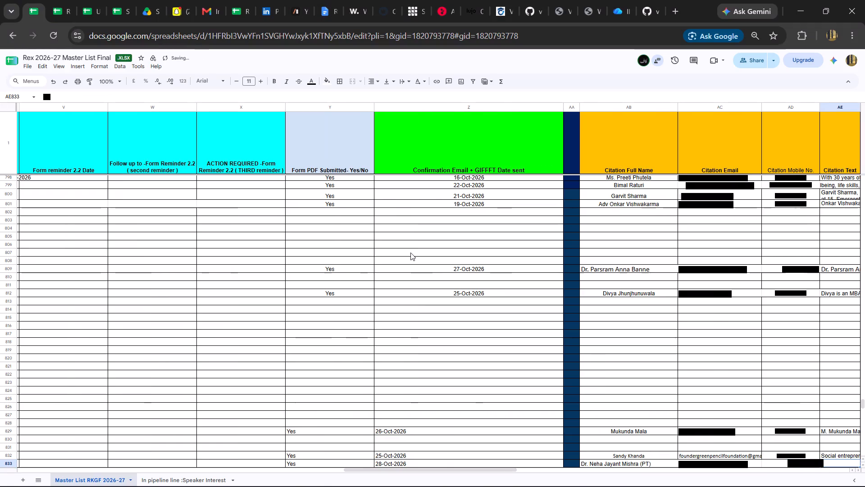
key(alt+Tab)
key(alt+Tab)
key(alt+Tab)
scroll(410, 253, down, 7)
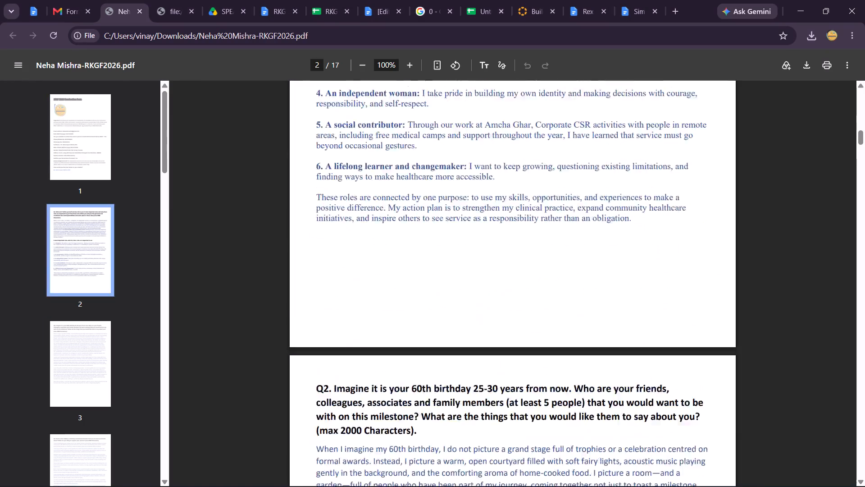
scroll(410, 253, down, 11)
scroll(410, 253, down, 13)
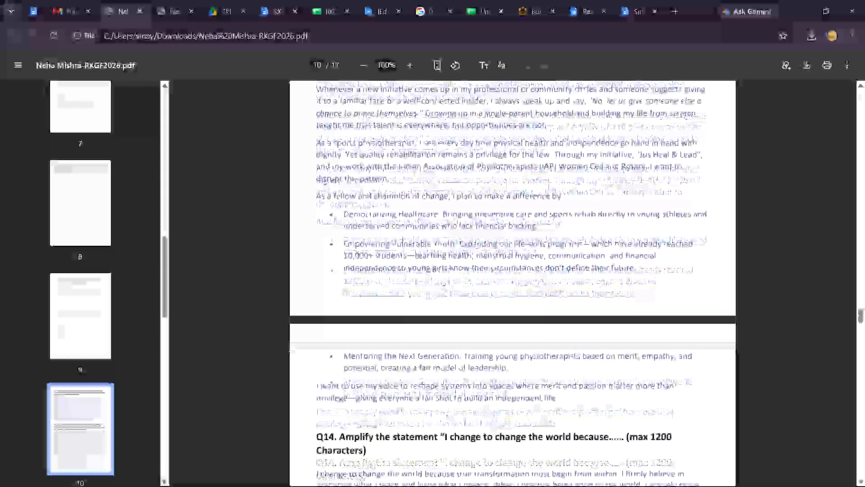
scroll(410, 253, down, 16)
scroll(410, 253, up, 5)
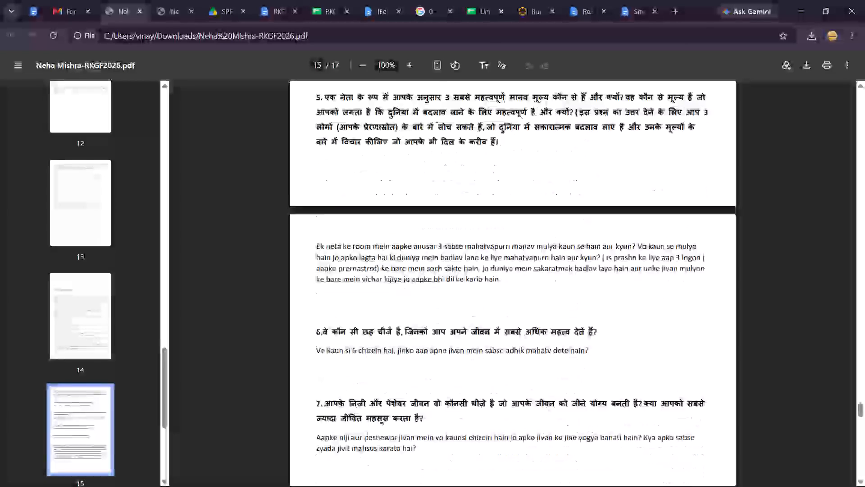
scroll(410, 253, up, 11)
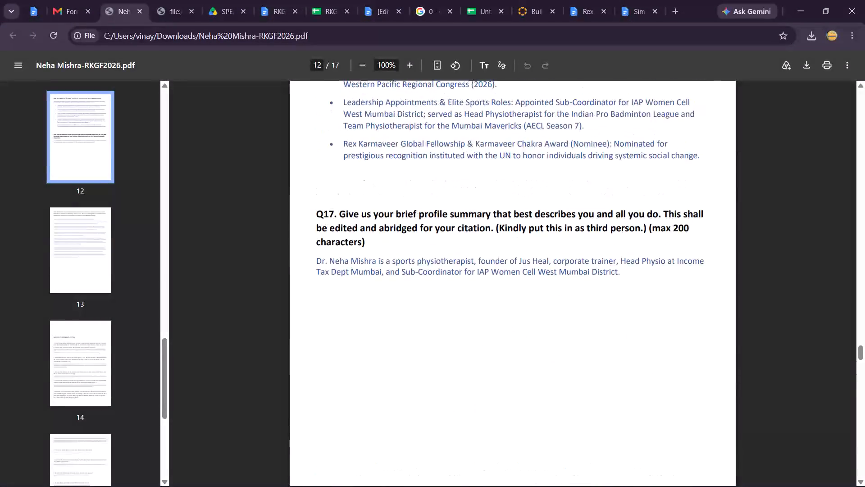
scroll(533, 352, down, 3)
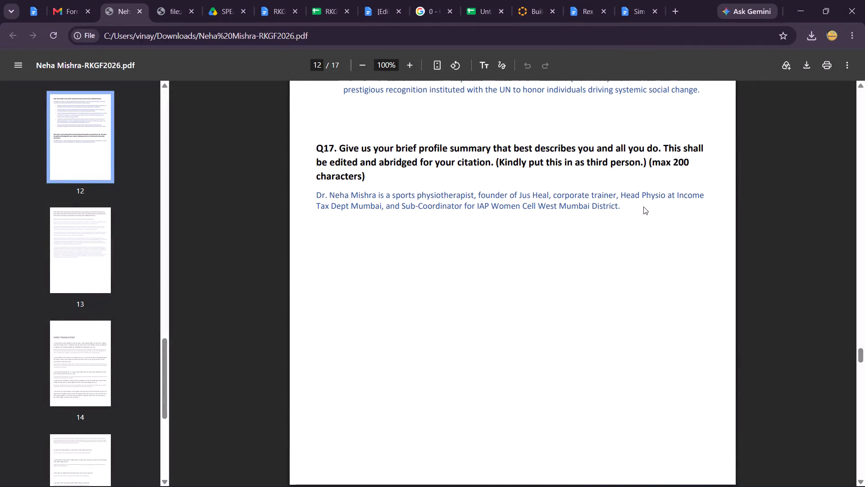
drag(625, 206, 280, 194)
key(ctrl+c)
key(alt+Tab)
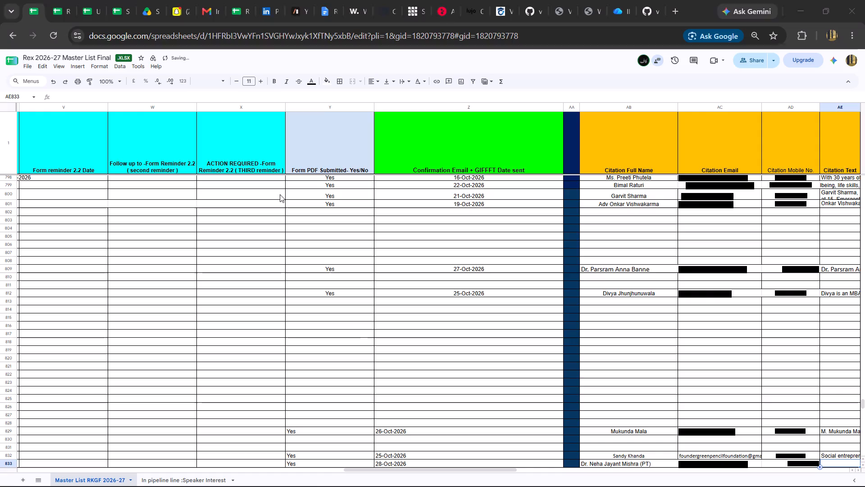
key(ctrl+v)
Copy the citation name from AB833 and paste it into the name part of the Bronze PDF filename in the untitled spreadsheet's cell C276.
key(Right)
key(Right)
key(Right)
key(Right)
key(Right)
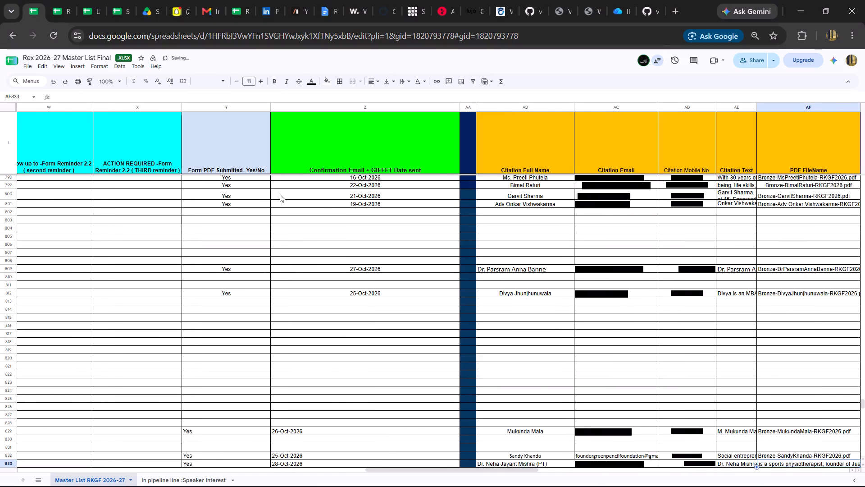
key(Left)
key(Left)
key(Left)
key(Left)
key(Left)
key(Left)
key(Left)
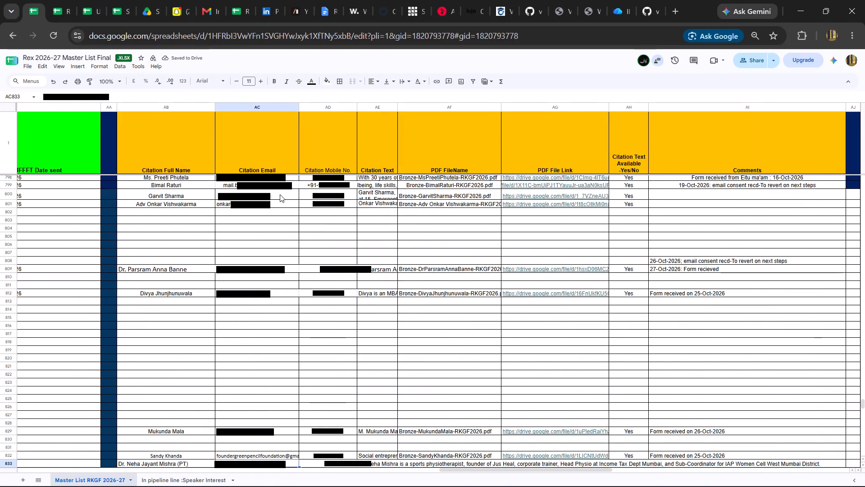
key(Left)
key(ctrl+c)
key(Right)
key(Right)
key(Right)
key(Right)
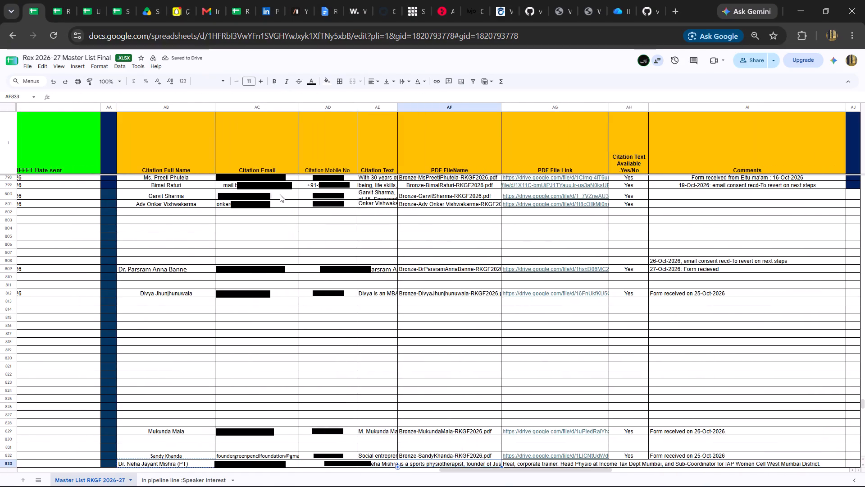
key(ctrl+Tab)
key(ctrl+Tab)
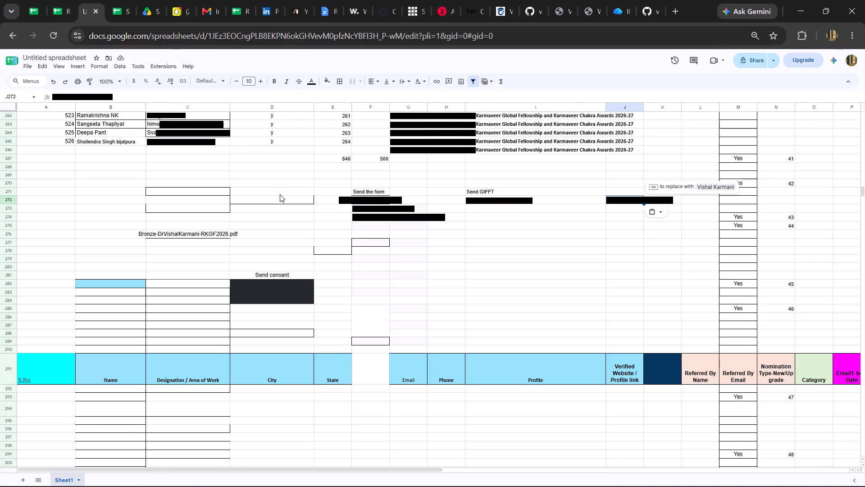
click(175, 238)
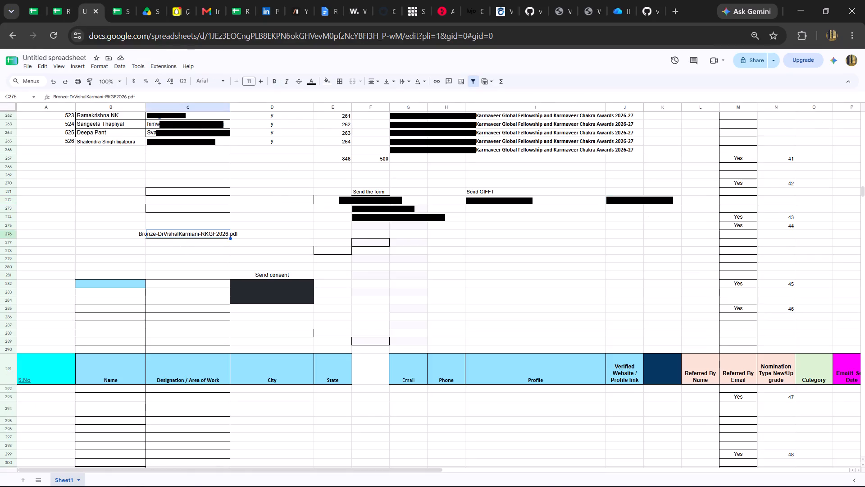
double_click(84, 97)
key(ctrl+v)
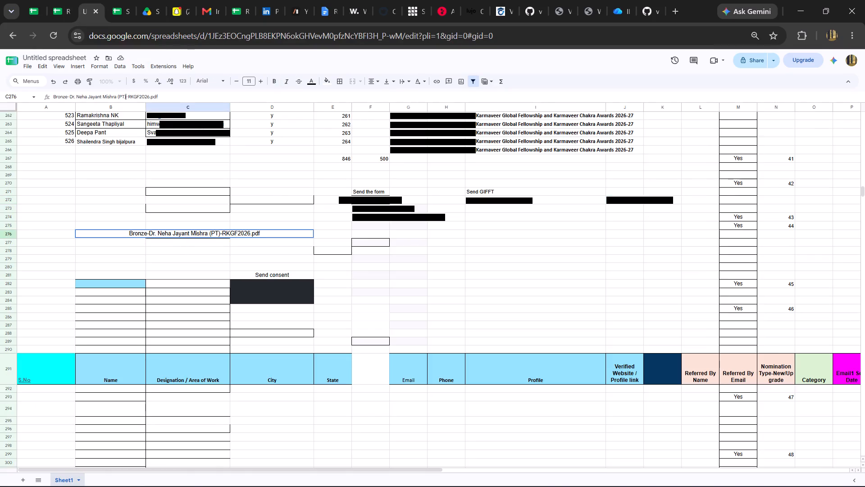
Remove the spaces and the full stop from the nominee's name in the Bronze PDF filename in cell C276.
key(ctrl+Left)
key(ctrl+Left)
key(Left)
key(BackSpace)
key(ctrl+Left)
key(BackSpace)
key(ctrl+Left)
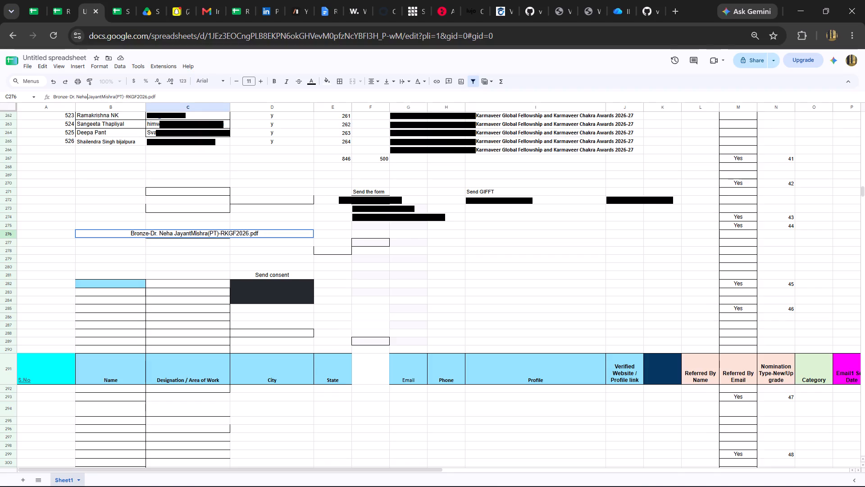
key(BackSpace)
key(ctrl+Left)
key(BackSpace)
key(BackSpace)
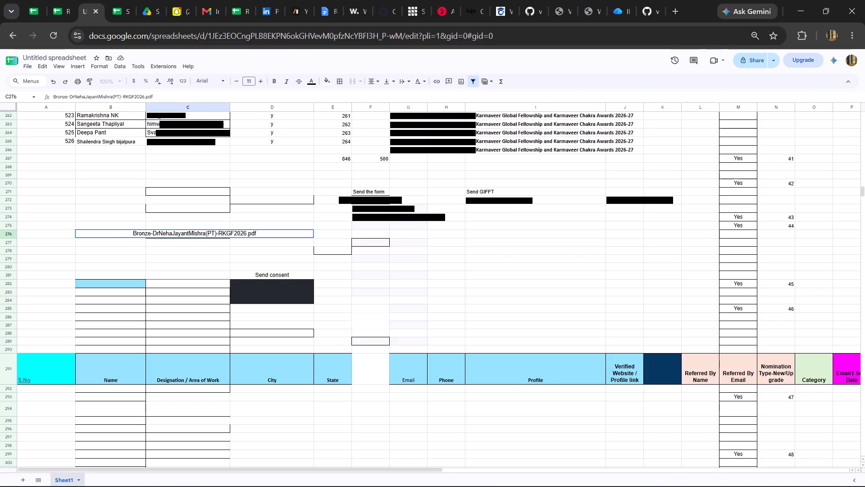
Copy the cleaned Bronze PDF filename from C276 into the master list's PDF FileName cell AF833.
key(ctrl+a)
key(ctrl+c)
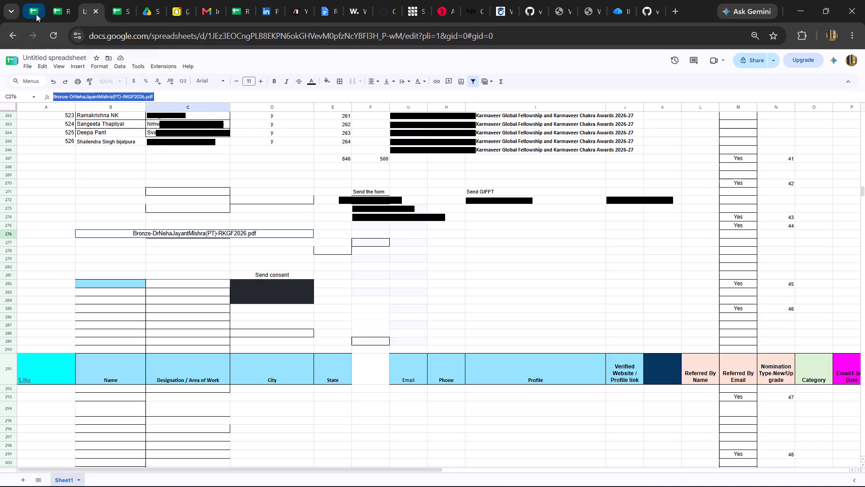
click(34, 12)
key(Right)
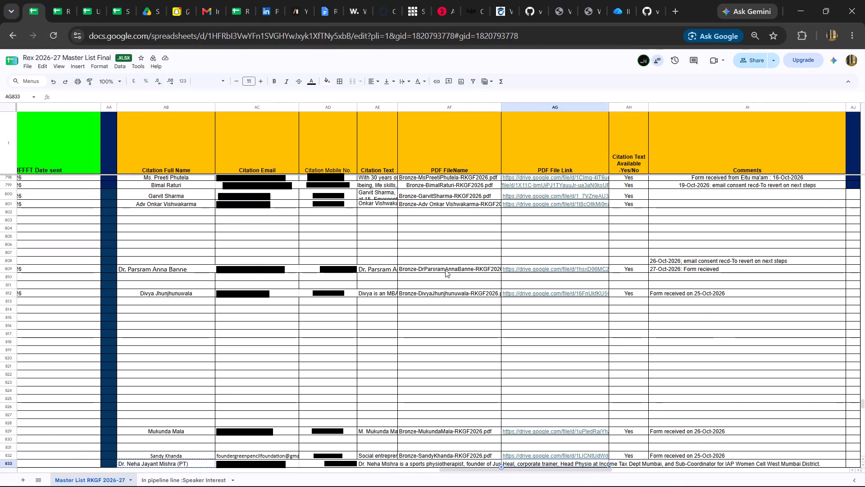
key(Left)
key(ctrl+v)
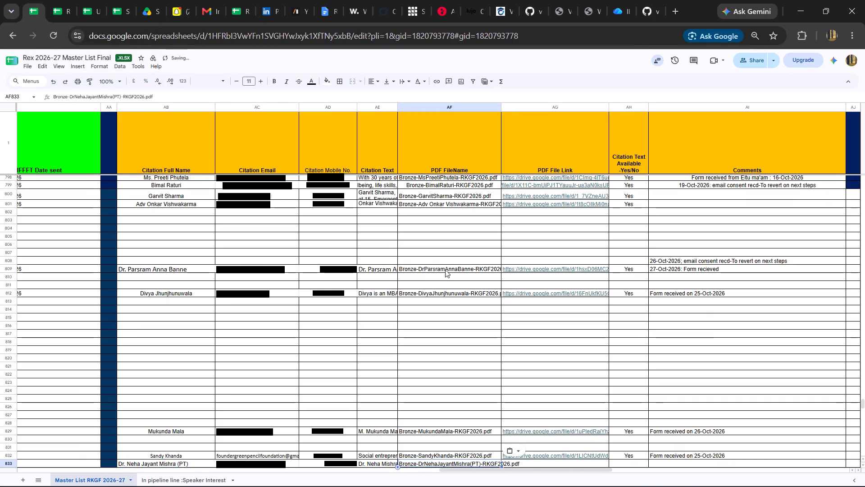
Enter Yes in the Citation Text Available cell AH833 of the master list.
key(Right)
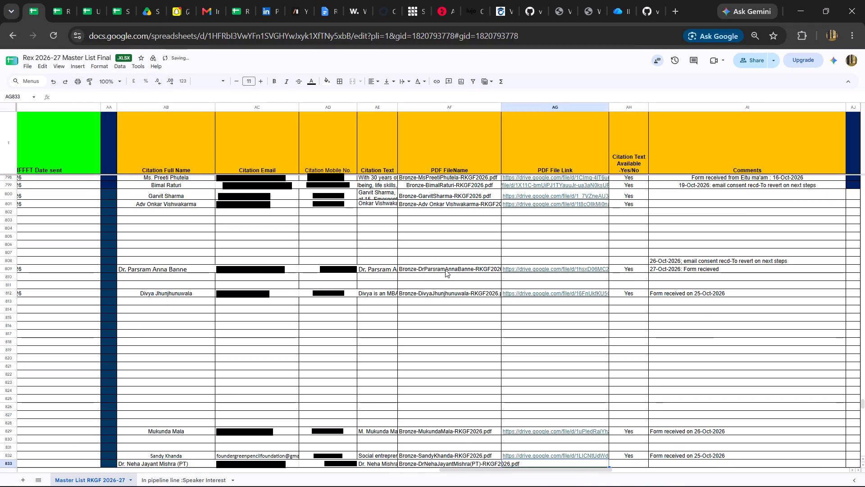
key(alt+Tab)
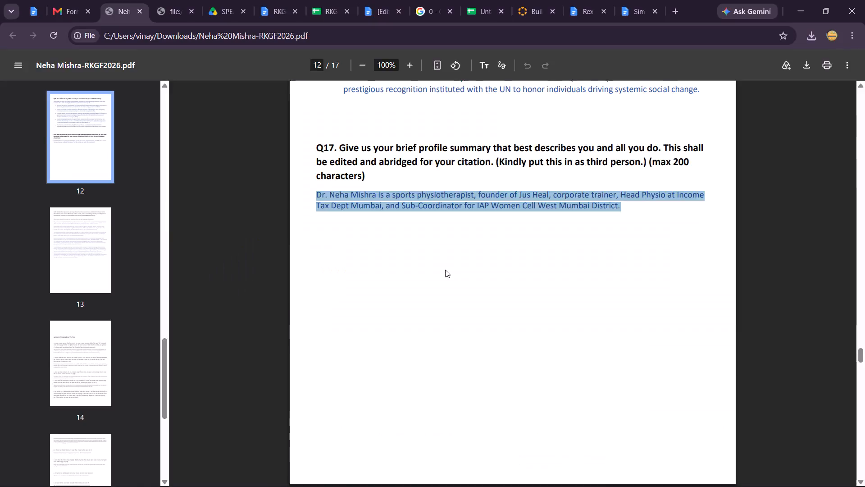
key(alt+Tab)
key(Right)
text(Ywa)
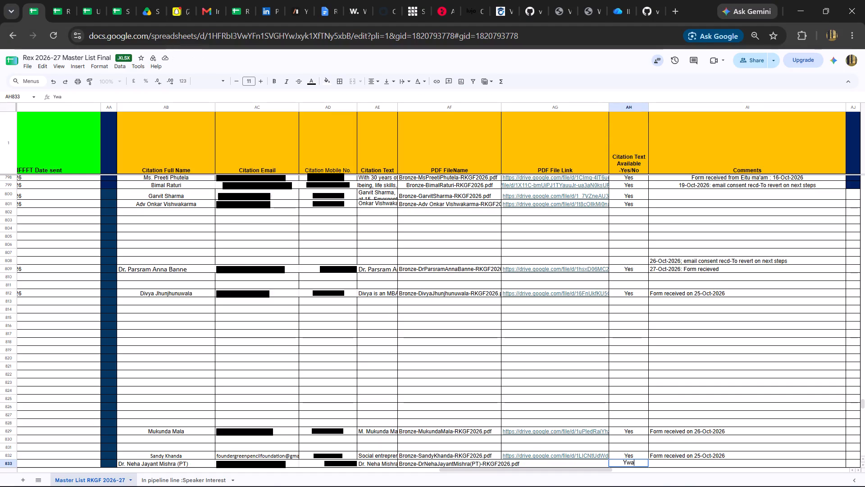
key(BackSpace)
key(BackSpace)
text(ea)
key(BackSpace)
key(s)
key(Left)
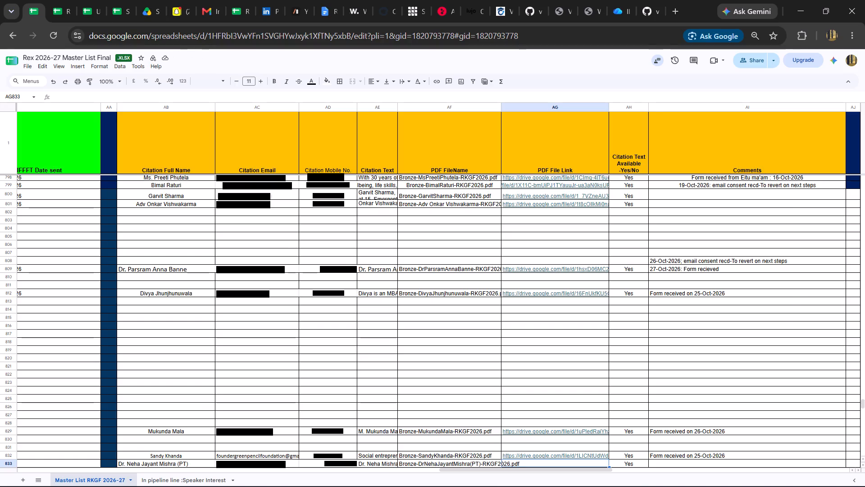
Switch to the Downloads folder in File Explorer, where the row 833 nominee's nomination PDF is stored.
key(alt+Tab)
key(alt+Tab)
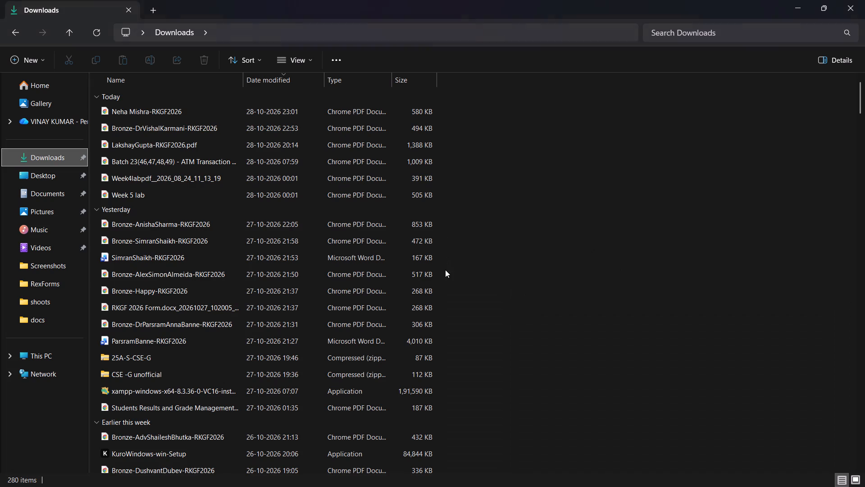
Rename the row 833 nominee's nomination PDF in Downloads with the copied Bronze-…-RKGF2026 filename, leaving out the trailing .pdf.
click(155, 109)
right_click(155, 109)
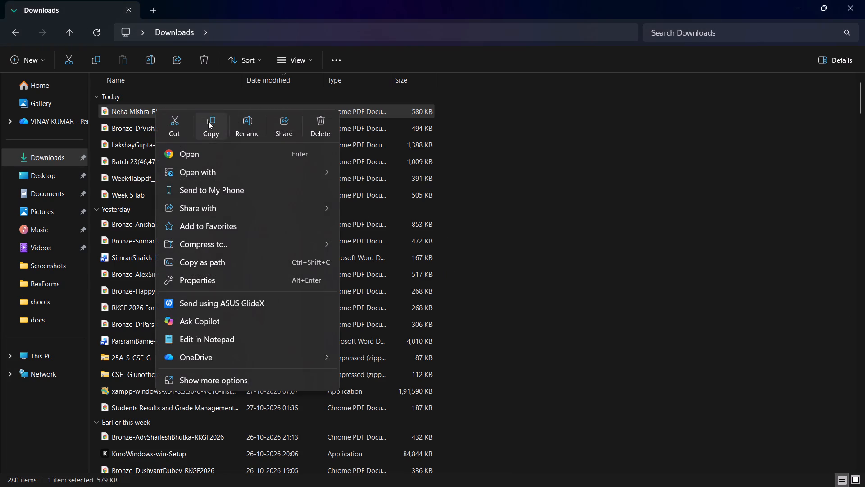
click(249, 120)
key(ctrl+v)
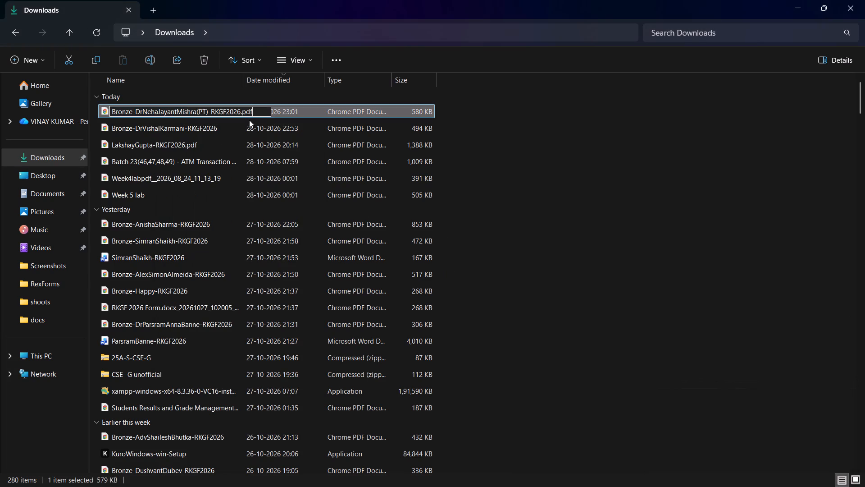
key(BackSpace)
key(BackSpace)
key(BackSpace)
key(BackSpace)
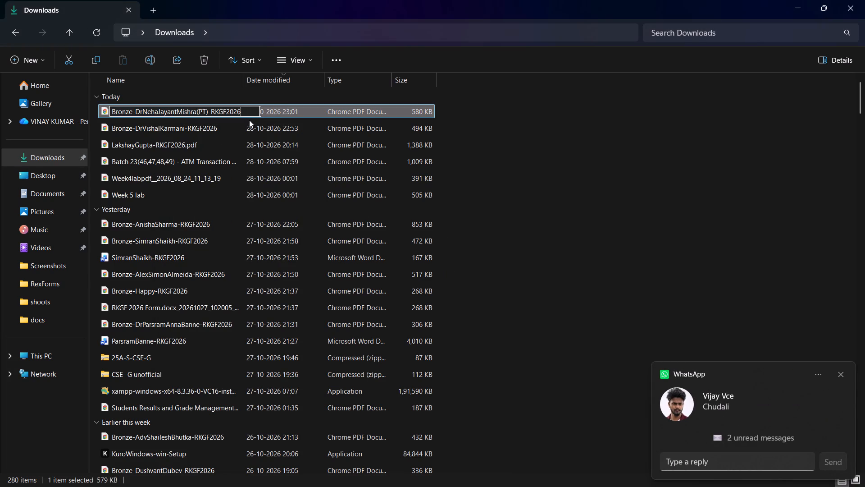
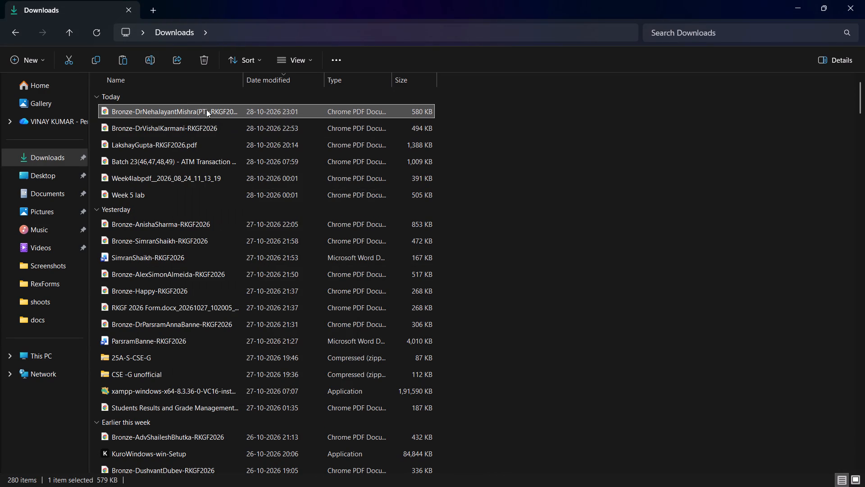
Paste the copied Bronze nomination PDF of the row 833 nominee from Downloads into the RexForms folder.
click(53, 283)
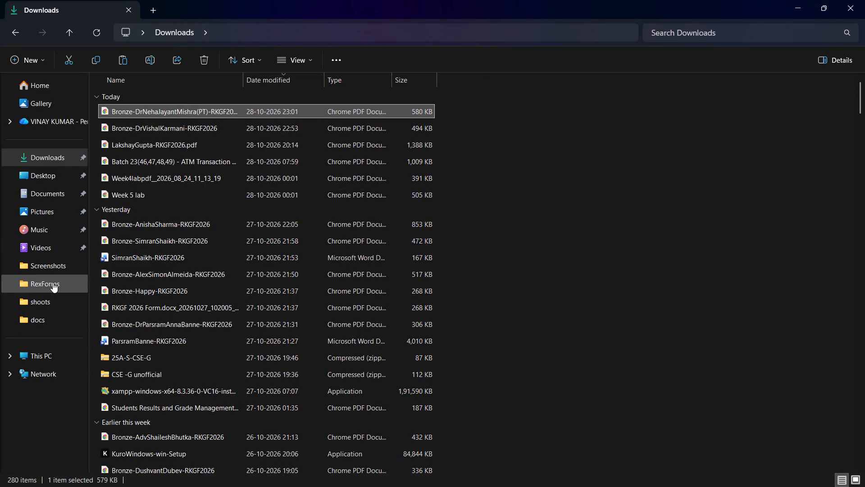
scroll(183, 200, down, 5)
scroll(183, 200, up, 3)
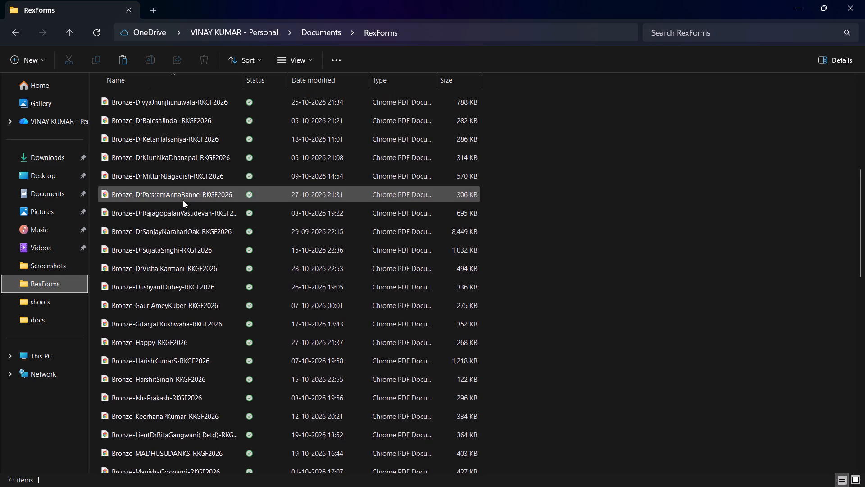
scroll(183, 200, up, 3)
scroll(183, 200, down, 1)
key(ctrl+v)
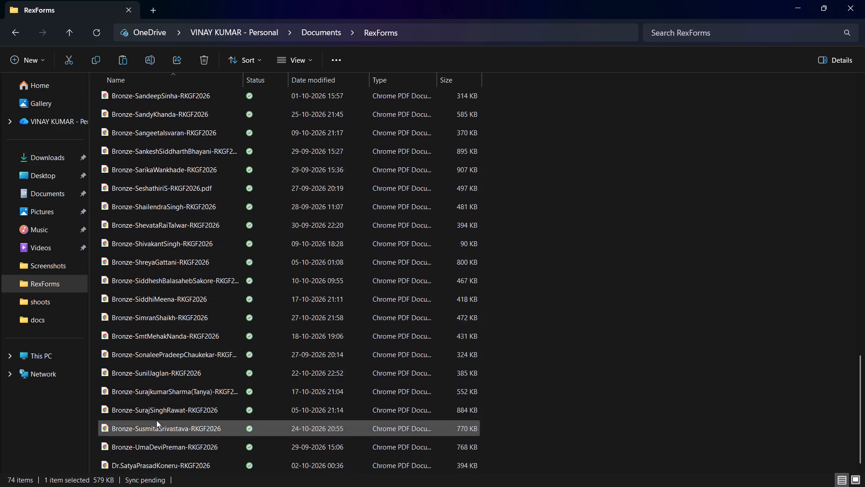
Switch from File Explorer back to Chrome, where the Rex 2026-27 Master List is open.
key(alt+Tab)
key(alt+Tab)
key(alt+Tab)
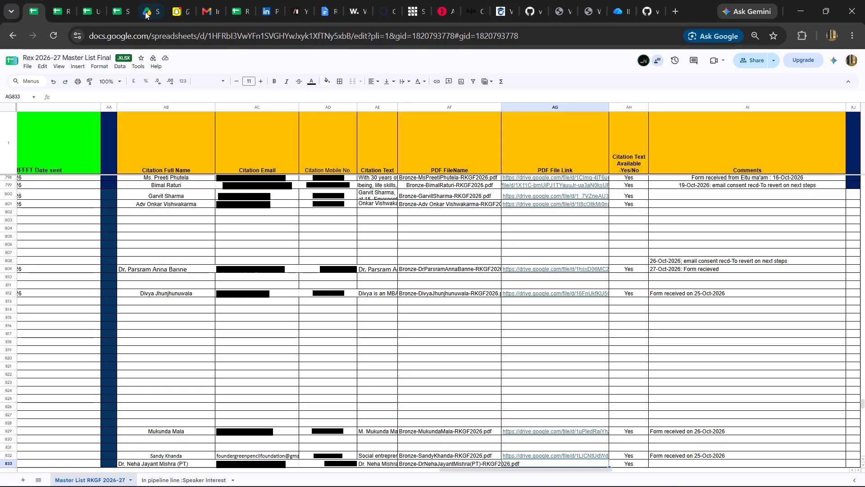
Switch to Google Drive and upload the row 833 nominee's renamed Bronze nomination PDF from Downloads to the shared Bronze folder.
click(89, 14)
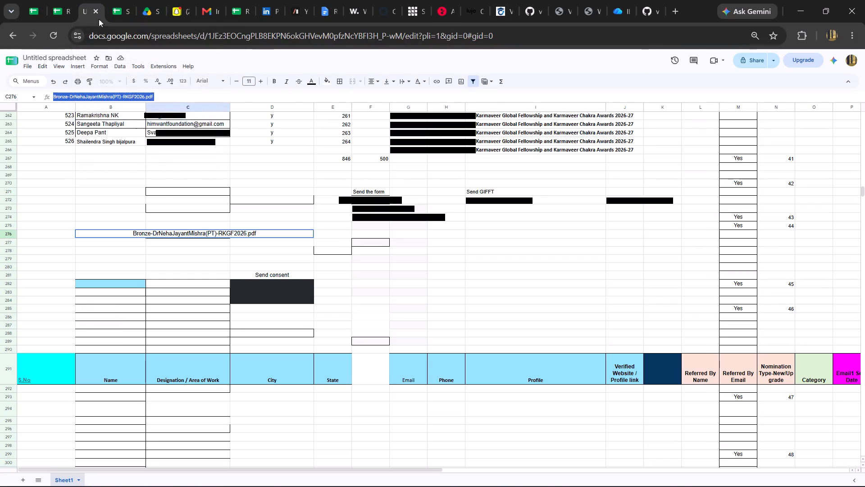
click(151, 13)
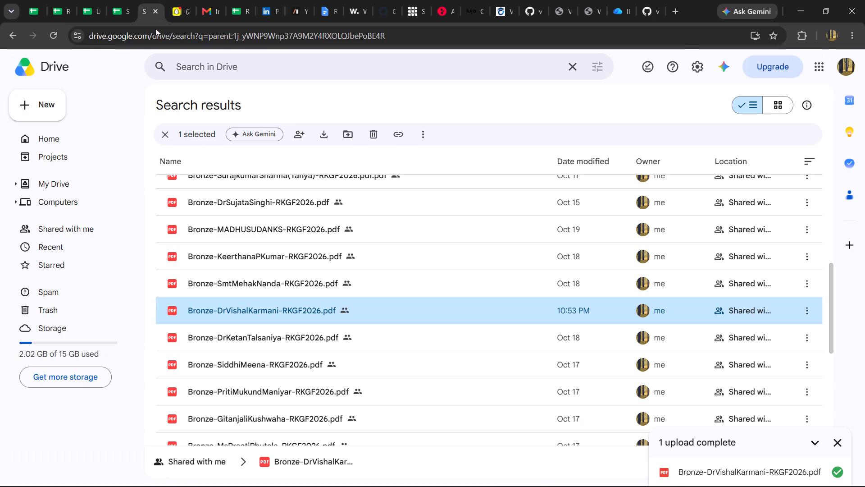
scroll(252, 192, right, 5)
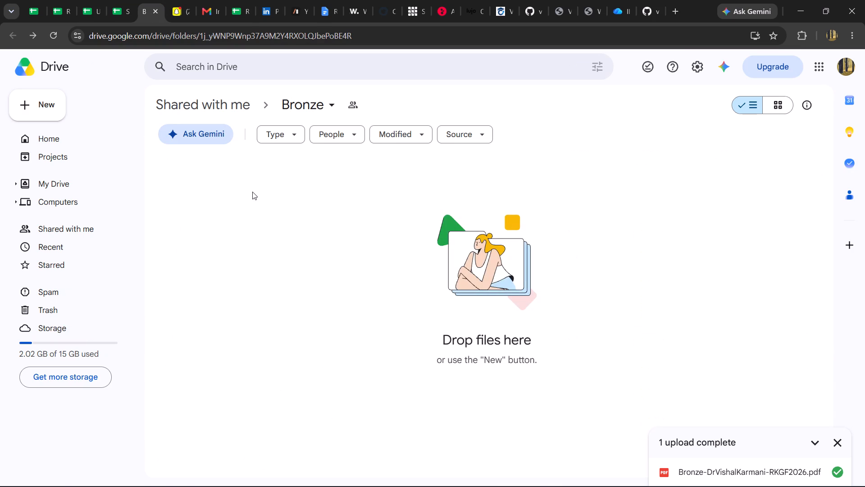
right_click(318, 216)
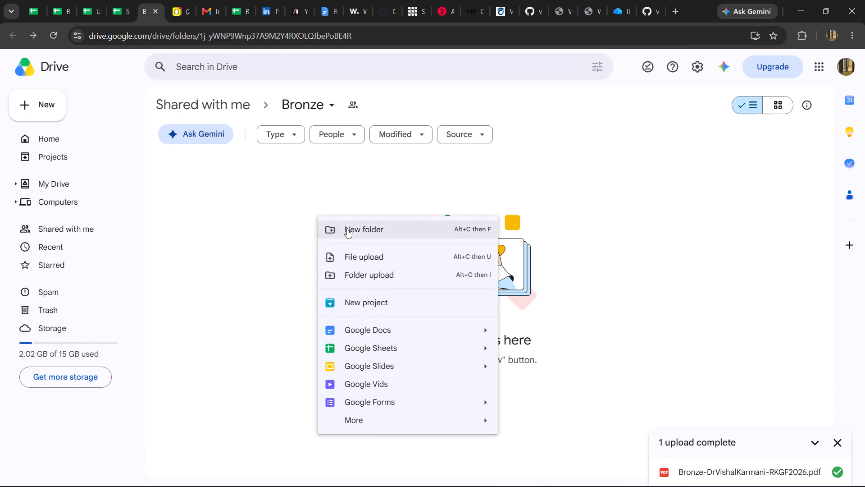
click(360, 254)
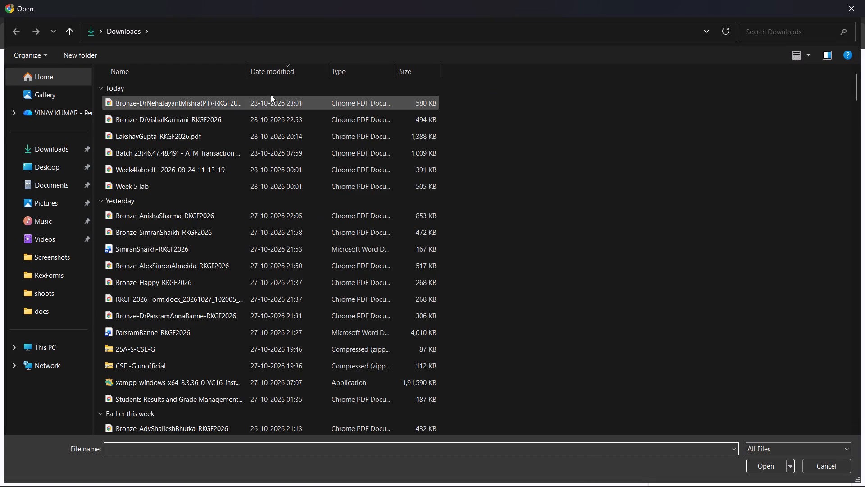
click(269, 102)
key(Return)
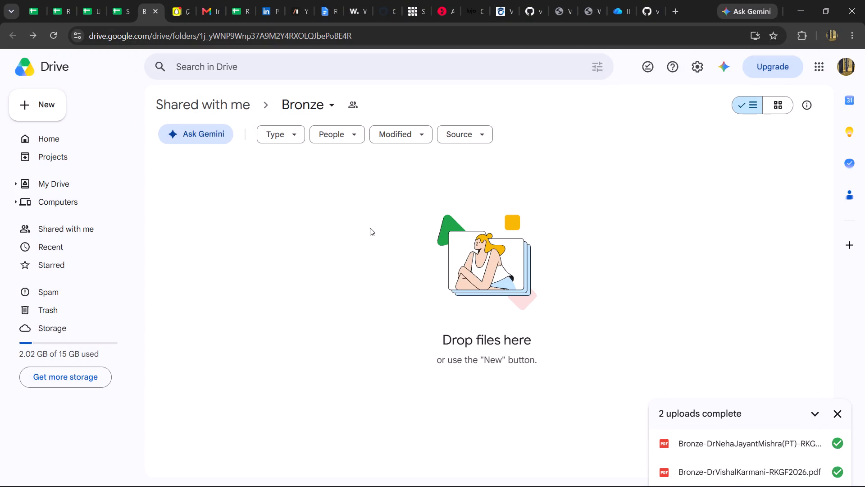
Return to the Drive search results for the Bronze folder and locate the row 833 nominee's newly uploaded PDF.
scroll(370, 228, right, 9)
scroll(370, 228, left, 5)
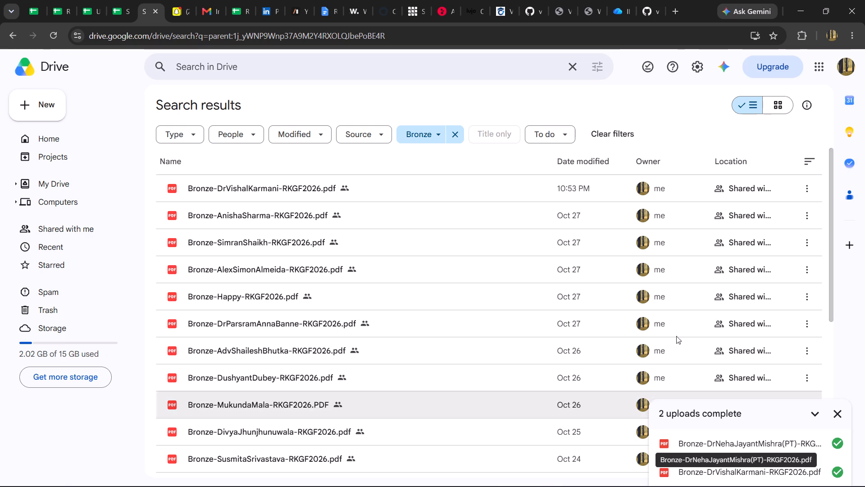
scroll(678, 317, down, 3)
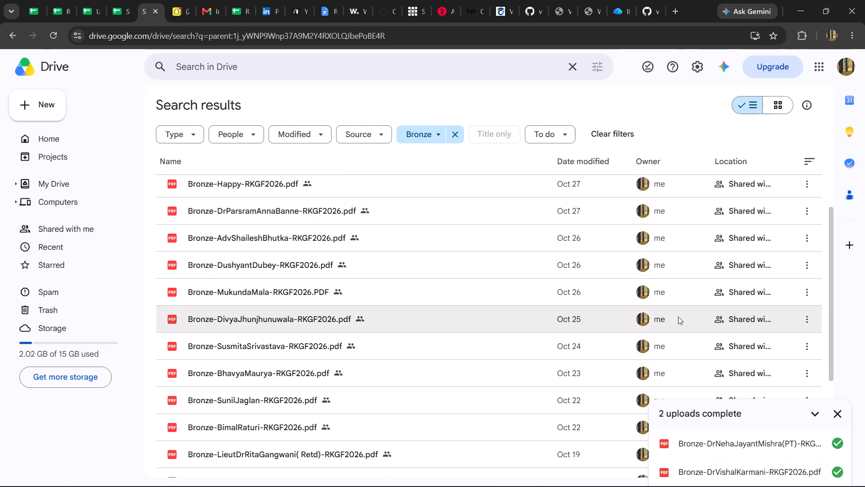
scroll(678, 317, down, 3)
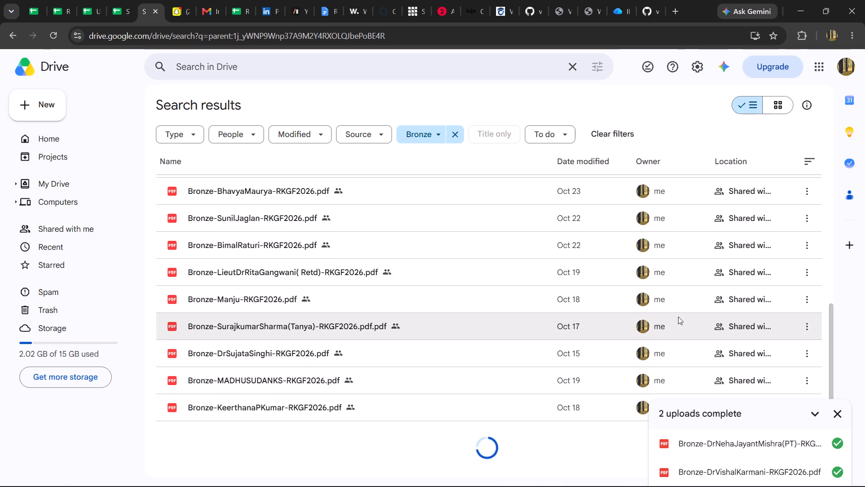
scroll(616, 378, down, 1)
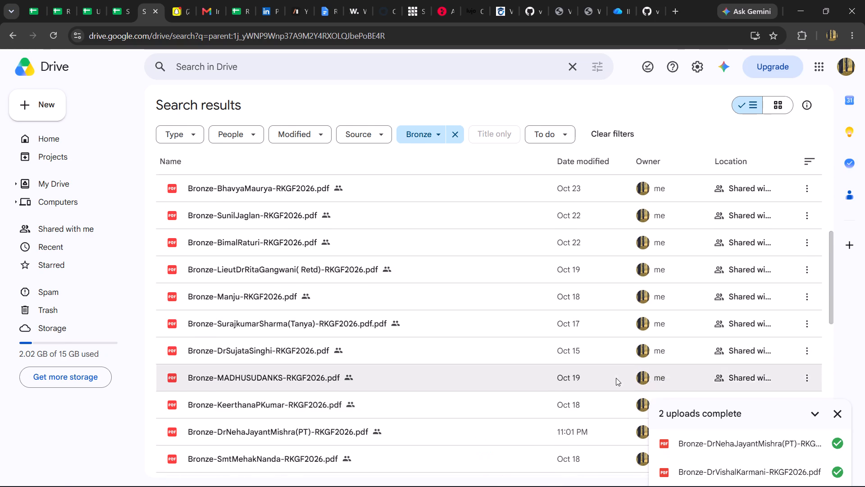
scroll(616, 378, down, 1)
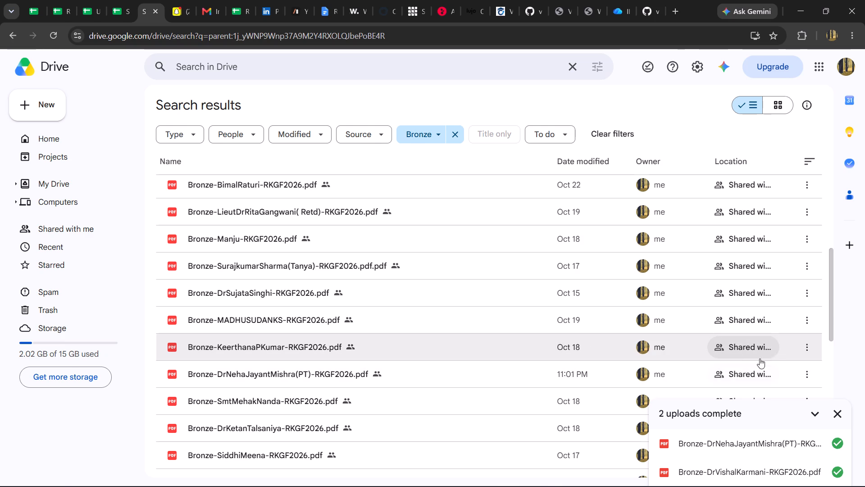
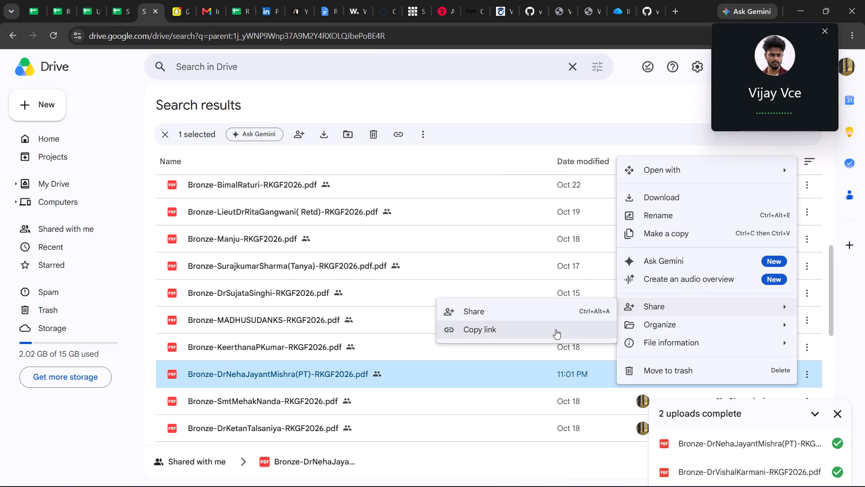
Copy the sharing link of the row 833 nominee's Bronze PDF in Drive and paste it into PDF File Link cell AG833 of the master list.
click(555, 329)
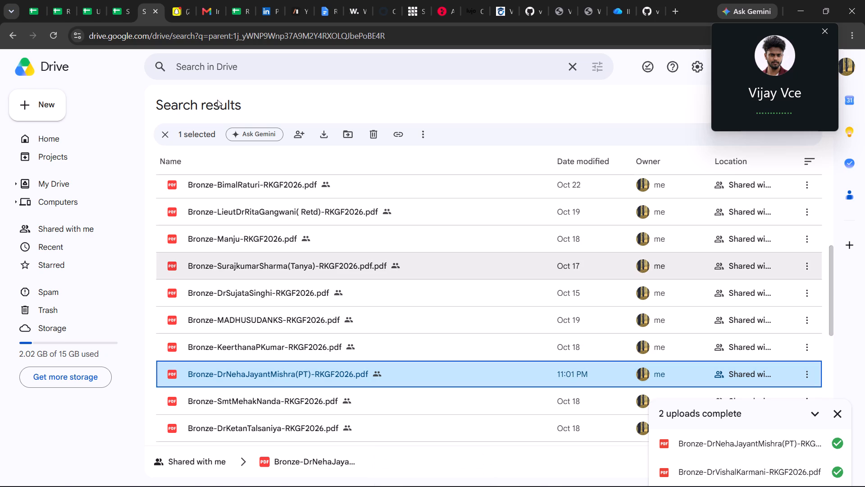
click(38, 8)
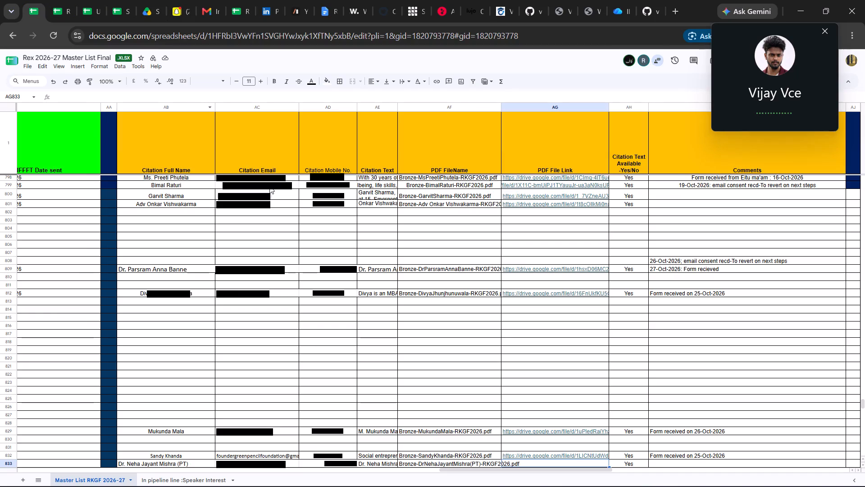
key(ctrl+v)
key(Right)
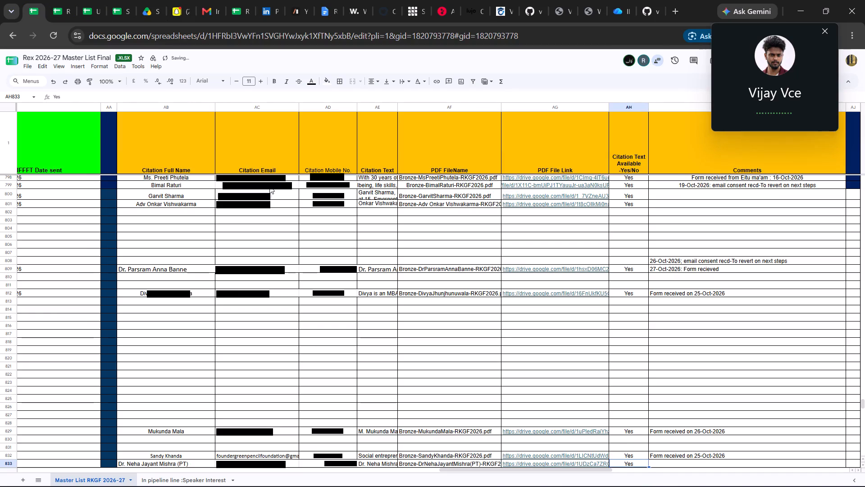
Fill row 833's certificate details: Certificate Link Sent Date 28-Oct-2026 in AK833 and Certificate Link Sent Yes in AL833.
key(Right)
key(Right)
key(Right)
key(Right)
key(Left)
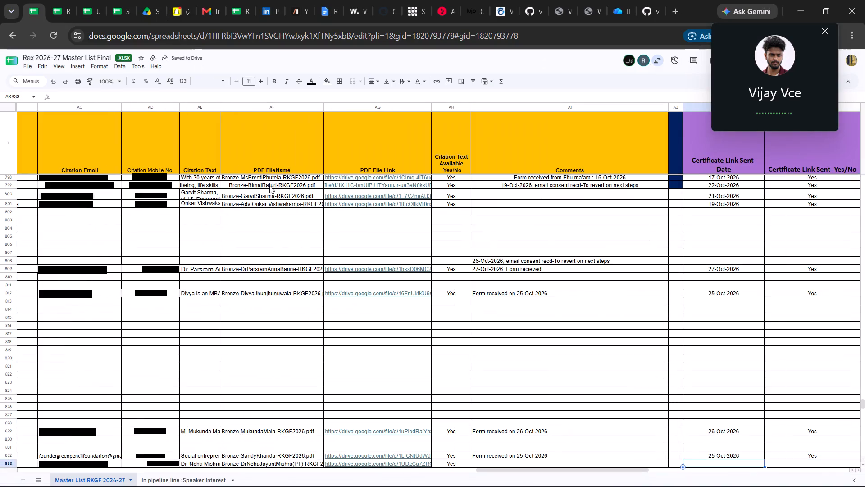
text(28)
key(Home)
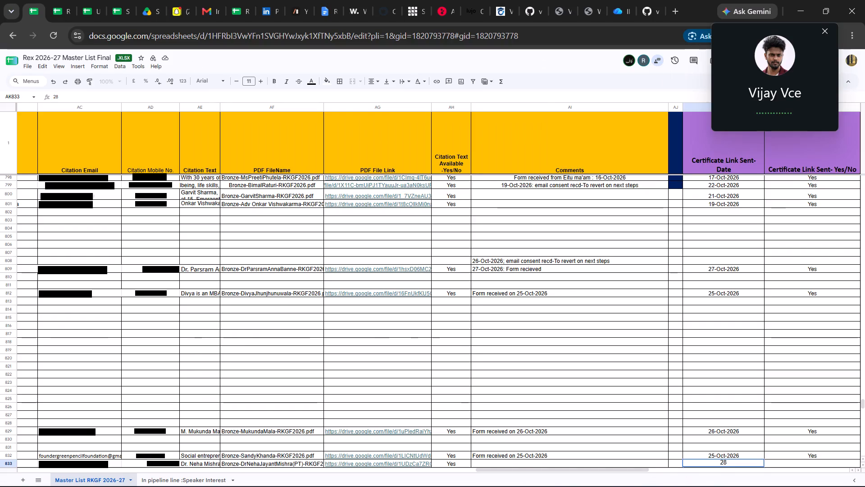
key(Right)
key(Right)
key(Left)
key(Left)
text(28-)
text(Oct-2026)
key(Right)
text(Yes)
Review row 833's cells from the speaker columns back to the Citation Text Available column.
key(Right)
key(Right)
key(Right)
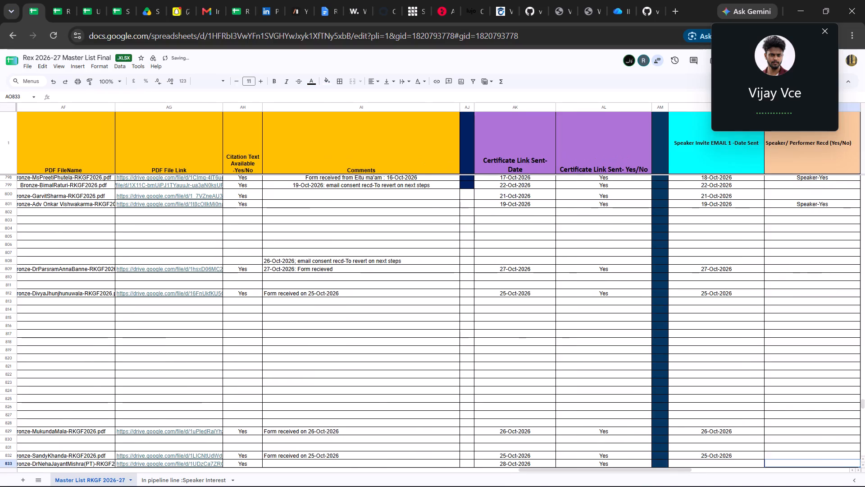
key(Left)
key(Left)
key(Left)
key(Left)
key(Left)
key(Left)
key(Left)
Switch from the master list to another open window.
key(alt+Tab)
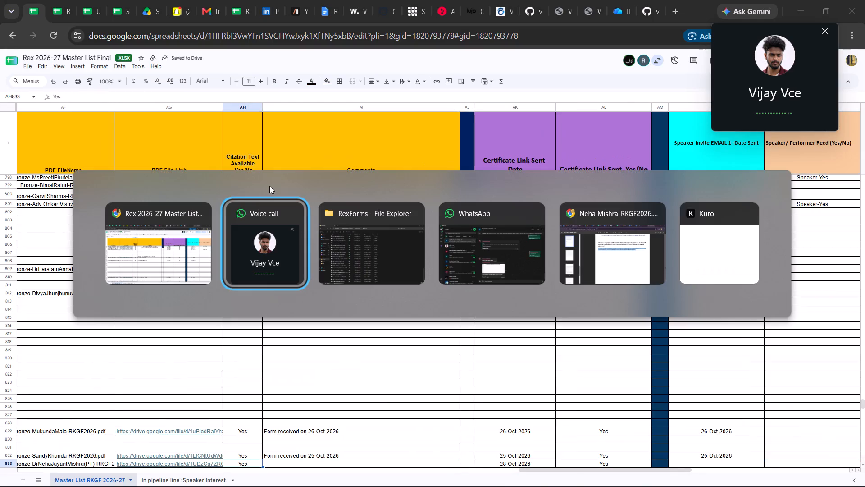
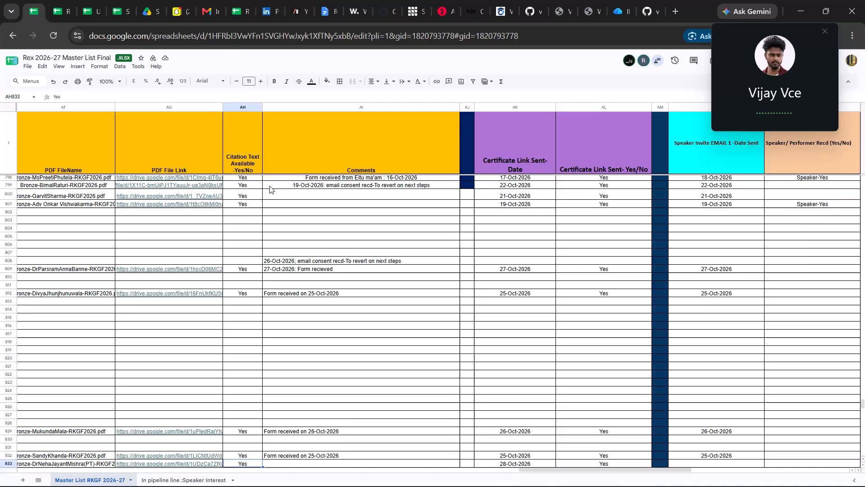
Review row 833's entries across the PDF file, citation, certificate link, confirmation email and form submission columns of the master list.
key(Right)
key(Left)
key(Left)
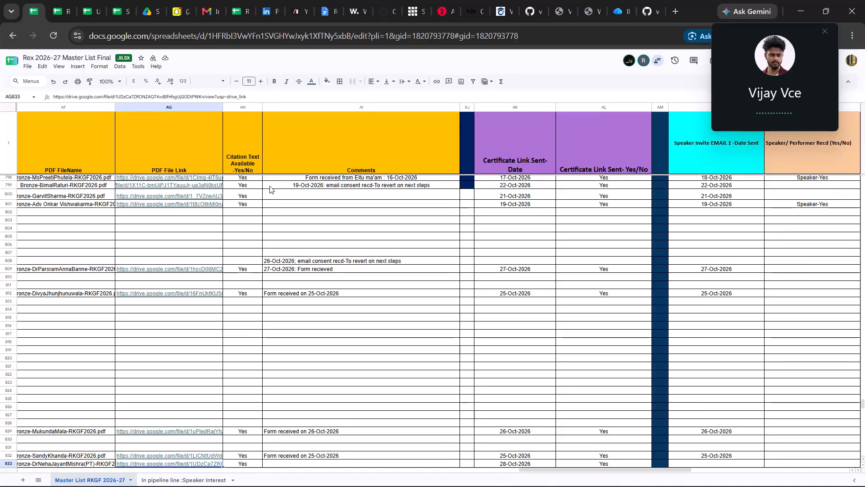
key(Left)
key(Right)
key(Right)
key(Right)
key(Right)
key(Right)
key(Right)
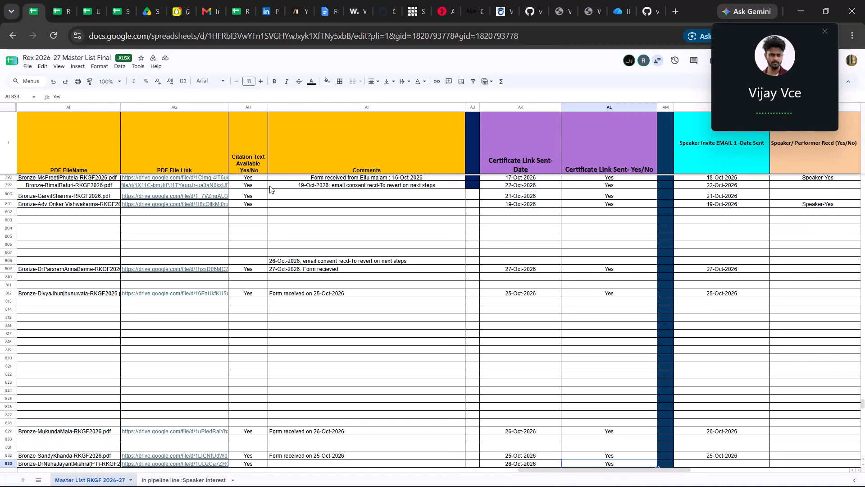
key(Left)
key(Left)
key(Left)
key(Left)
key(Left)
key(Left)
key(Left)
key(Left)
key(Left)
key(Left)
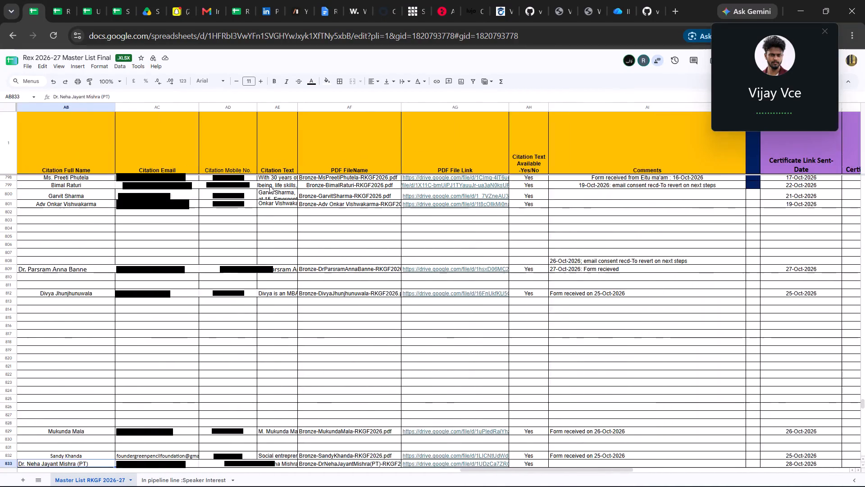
key(Left)
key(Left)
key(Left)
Copy the row 833 nominee's citation email from cell AC833.
key(Right)
key(Right)
key(Right)
key(Right)
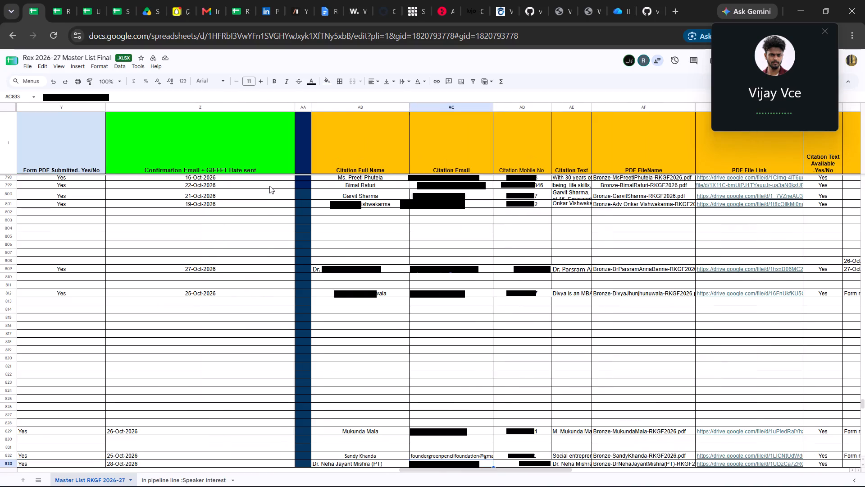
key(ctrl+c)
Check row 833's form sent date, reminder, form submission and confirmation entries, and return to its citation email cell.
key(Left)
key(Left)
key(Left)
key(Left)
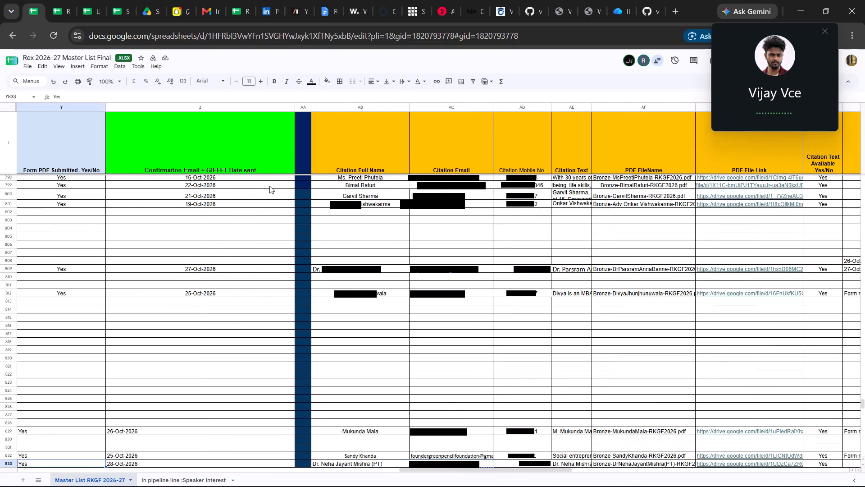
scroll(269, 186, down, 1)
key(Left)
key(Left)
key(Left)
key(Left)
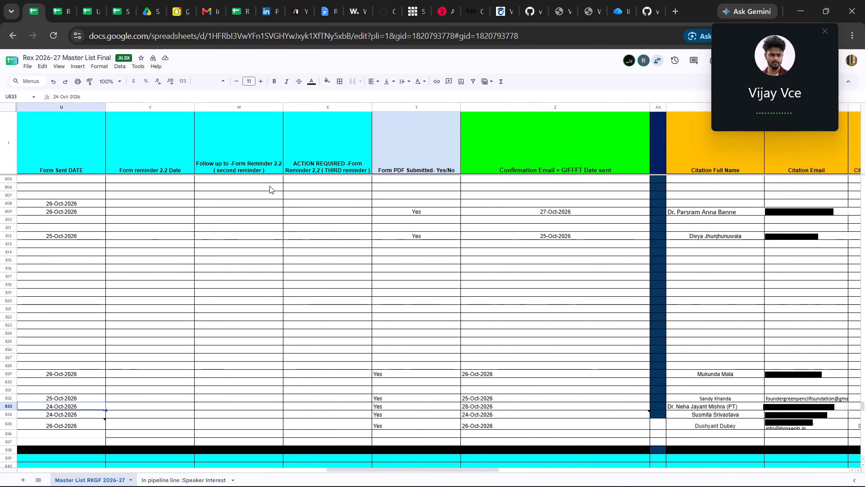
key(Right)
key(Right)
key(Right)
key(Right)
key(Right)
key(Right)
key(Right)
key(Right)
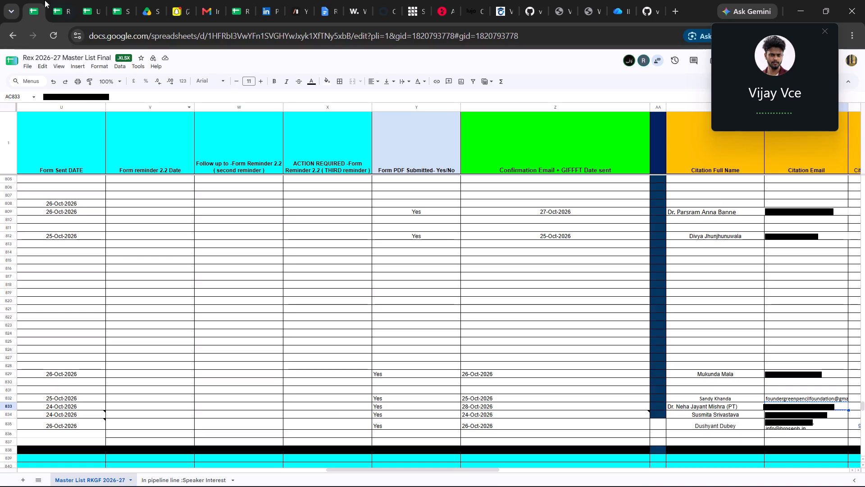
Copy the row 833 nominee's citation email and full name into row 273 under Send GIFFT in the Untitled spreadsheet, returning to the master list.
click(78, 6)
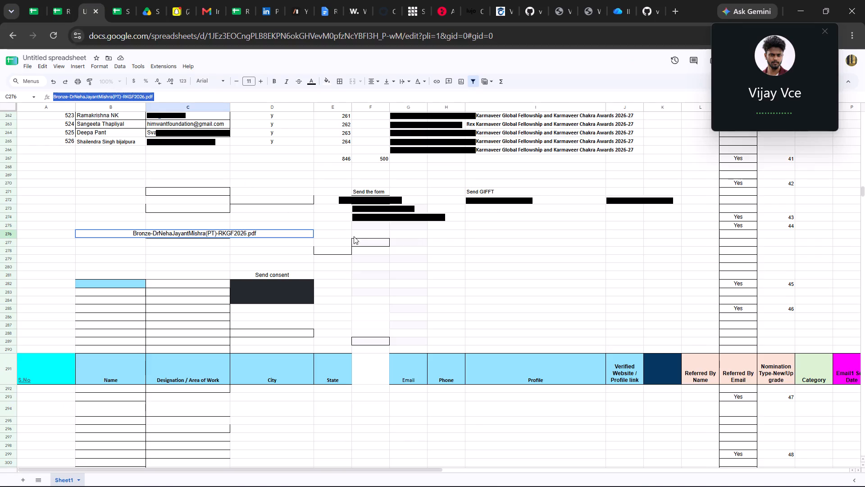
click(485, 207)
key(ctrl+v)
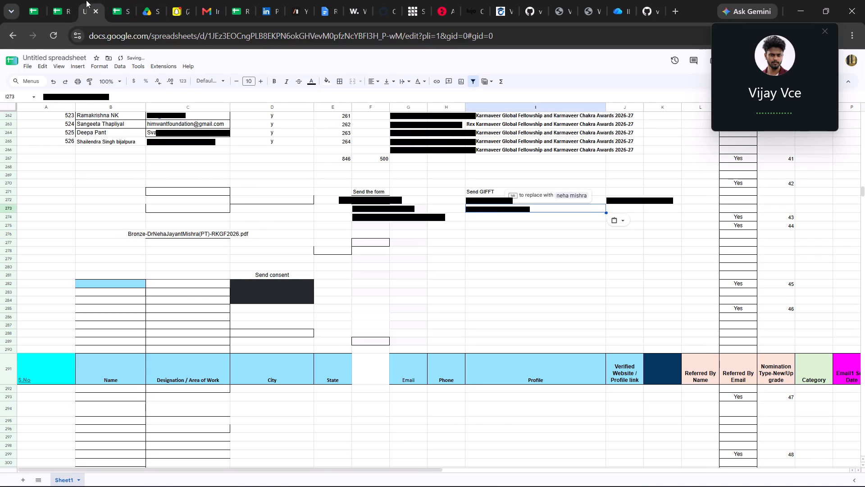
click(36, 10)
key(Left)
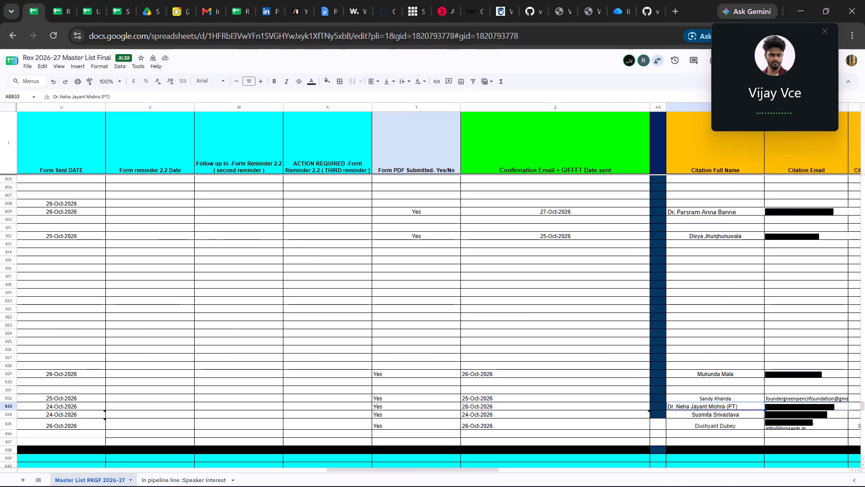
key(ctrl+c)
key(ctrl+Tab)
key(ctrl+Tab)
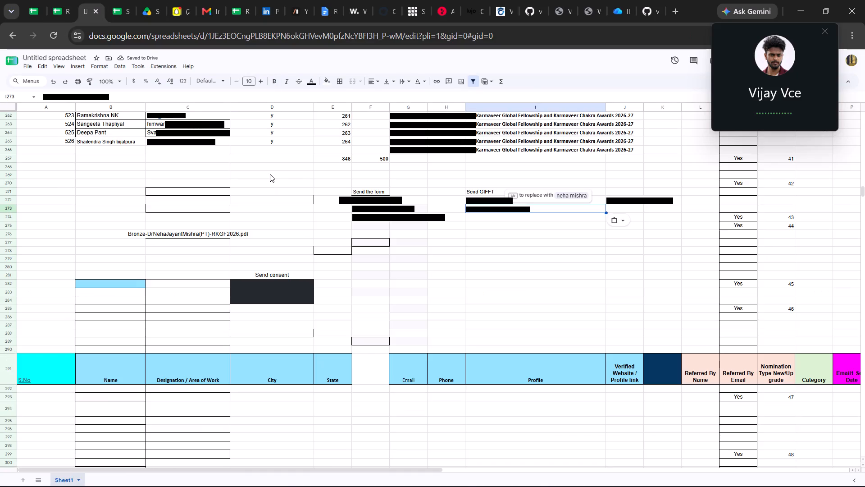
key(Right)
key(ctrl+v)
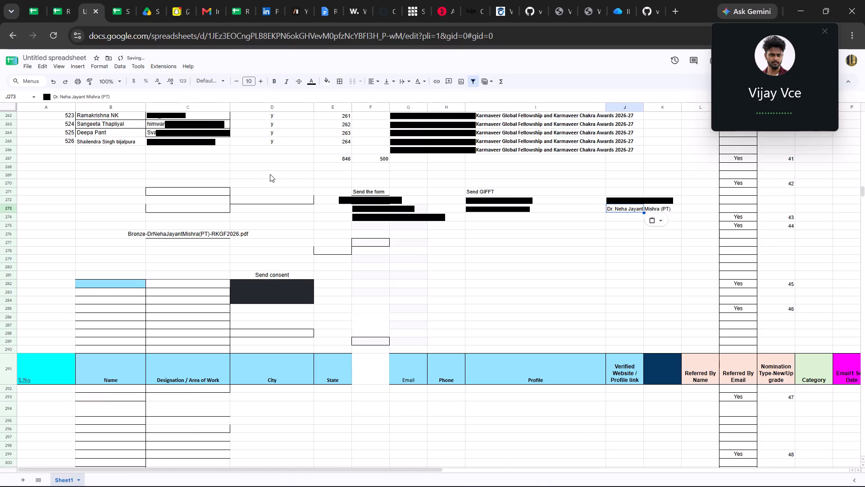
click(29, 7)
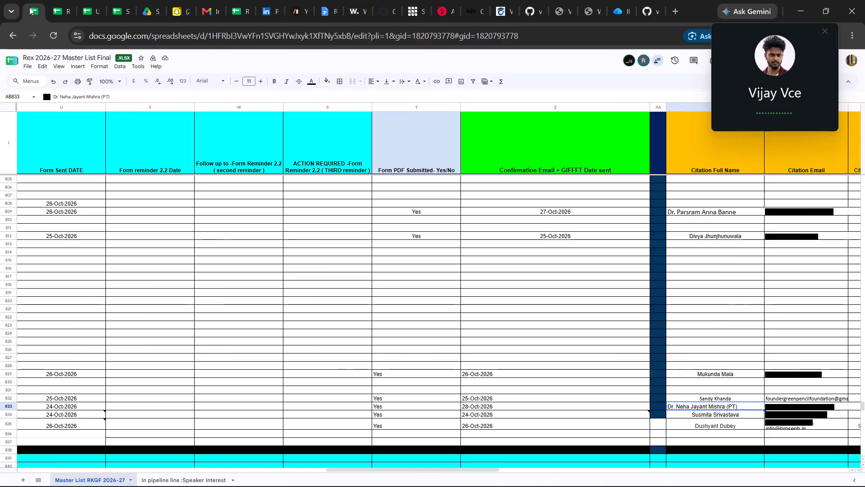
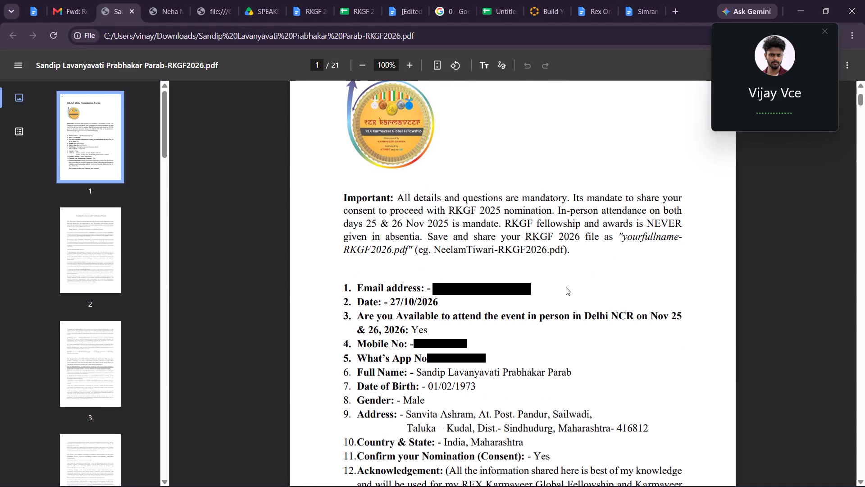
Copy the nominee's email address from the open RKGF2026 nomination form and search all sheets of the Rex 2026-27 Master List for it.
key(ctrl+c)
key(ctrl+c)
click(566, 287)
key(alt+Tab)
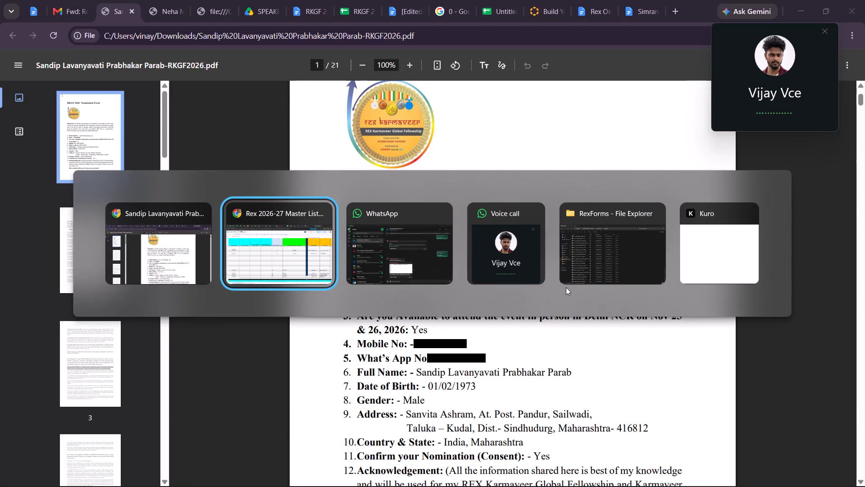
key(ctrl+h)
key(ctrl+v)
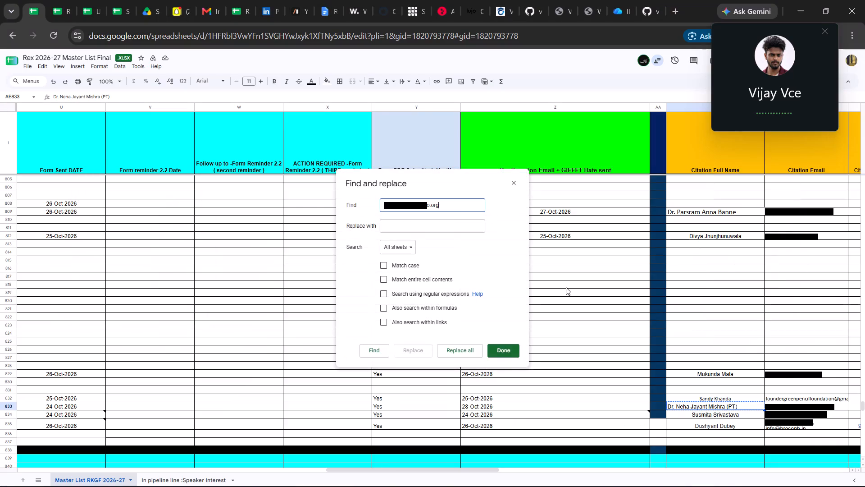
key(ctrl+Left)
key(ctrl+Left)
key(ctrl+Left)
key(ctrl+Left)
key(ctrl+Left)
key(BackSpace)
key(BackSpace)
key(Return)
key(Return)
key(Return)
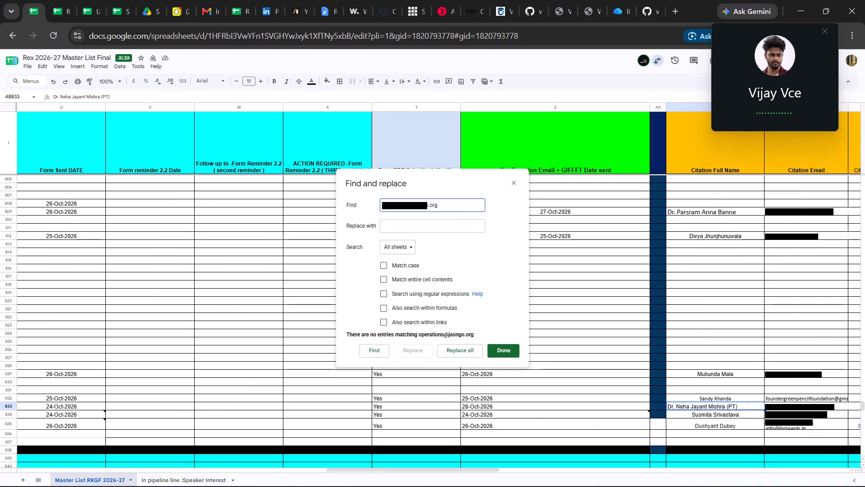
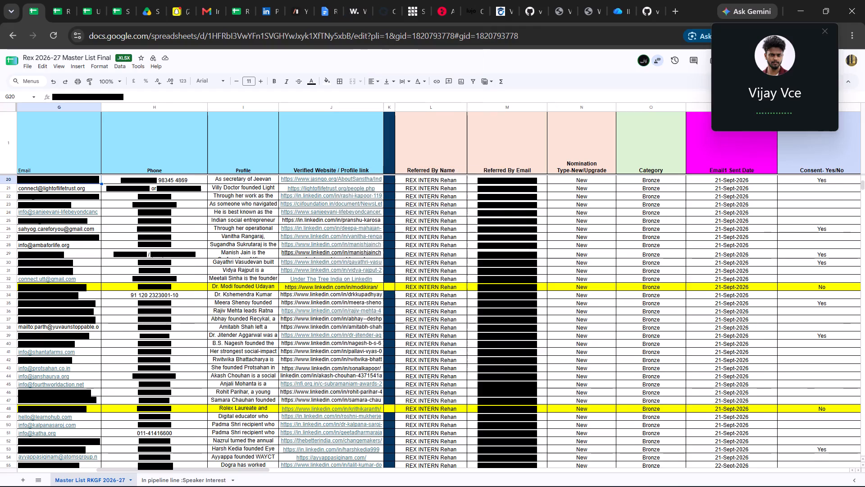
Mark Form PDF Submitted as Yes for the row 20 nominee in the master list.
key(Right)
key(Right)
key(Right)
key(Right)
key(Right)
key(Right)
key(Right)
key(Right)
key(Right)
key(Right)
key(Right)
key(Right)
key(Right)
key(Right)
key(Right)
key(Right)
key(Right)
key(Right)
key(Right)
key(Right)
key(Left)
key(Left)
key(Left)
key(Left)
key(Left)
key(Left)
key(Left)
key(Left)
key(Left)
key(Left)
key(Left)
key(Left)
key(Left)
key(Left)
key(Left)
key(Left)
key(Left)
key(Left)
key(Left)
key(Left)
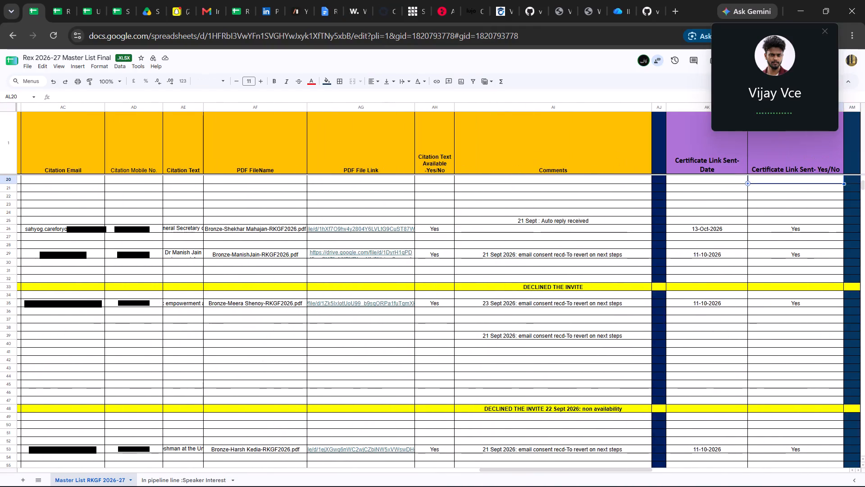
key(Right)
key(Right)
key(Right)
key(Right)
key(Right)
key(Right)
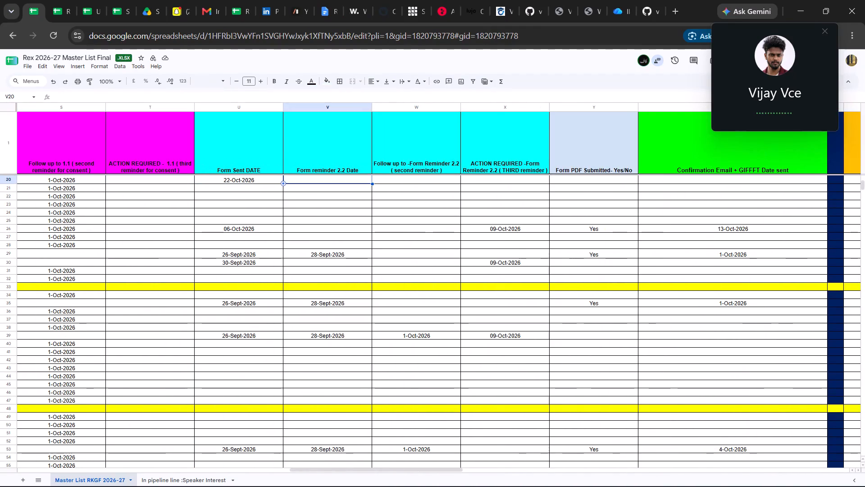
key(Right)
key(Right)
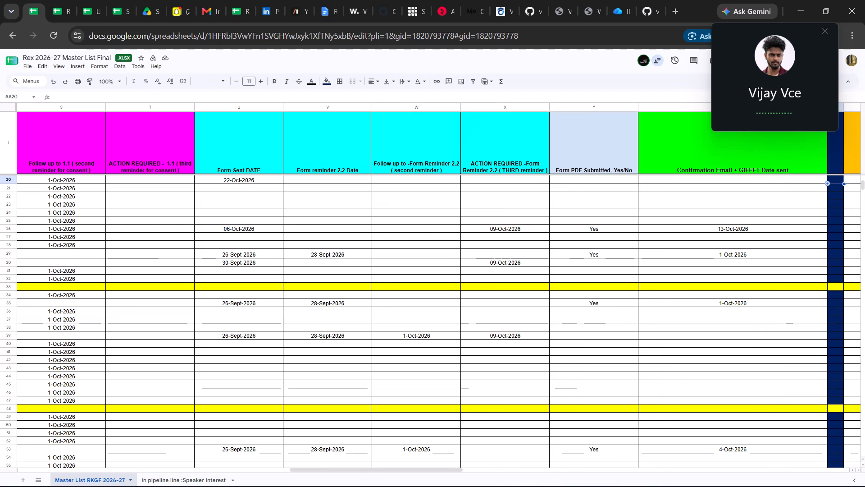
key(Left)
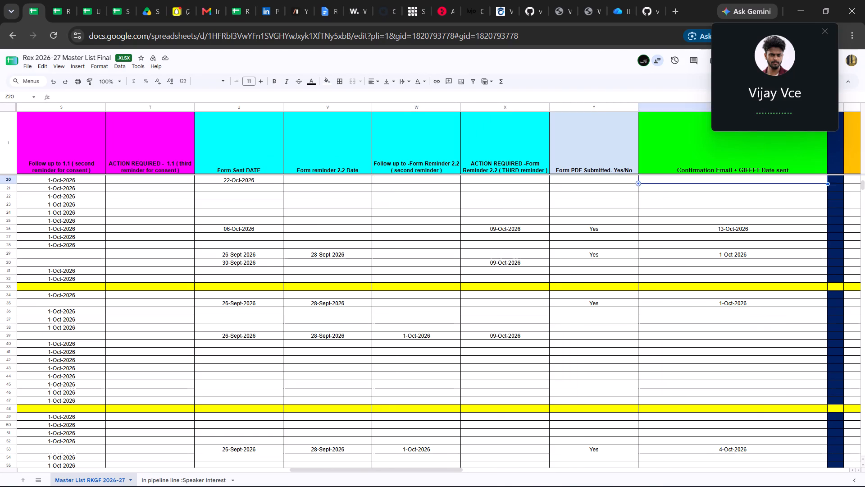
key(Left)
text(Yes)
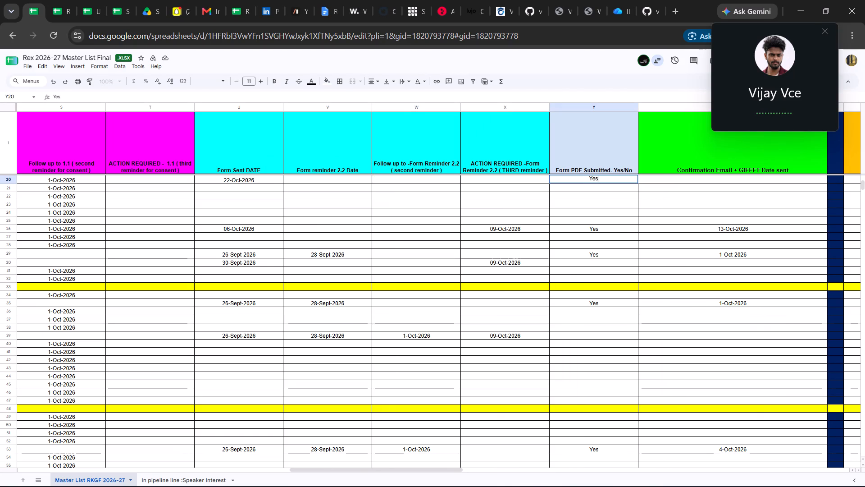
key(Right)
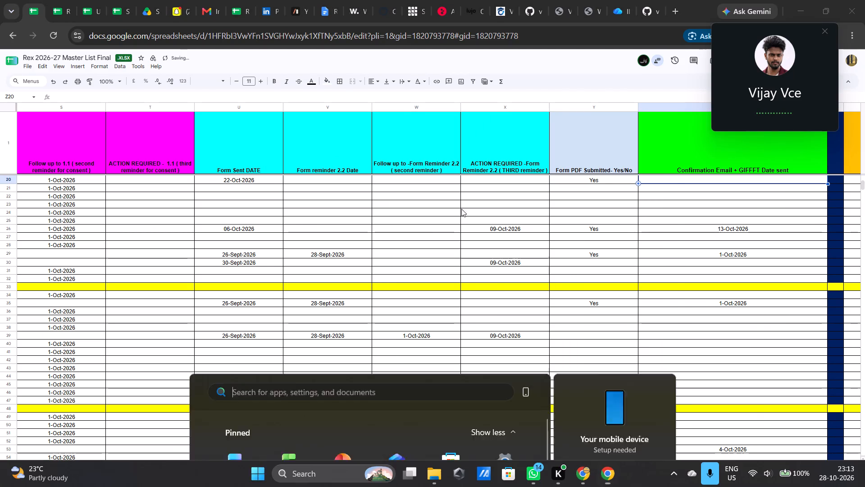
Enter 28-Oct-2026 as the row 20 nominee's Confirmation Email + GIFFFT Date sent, moving on to Citation Full Name.
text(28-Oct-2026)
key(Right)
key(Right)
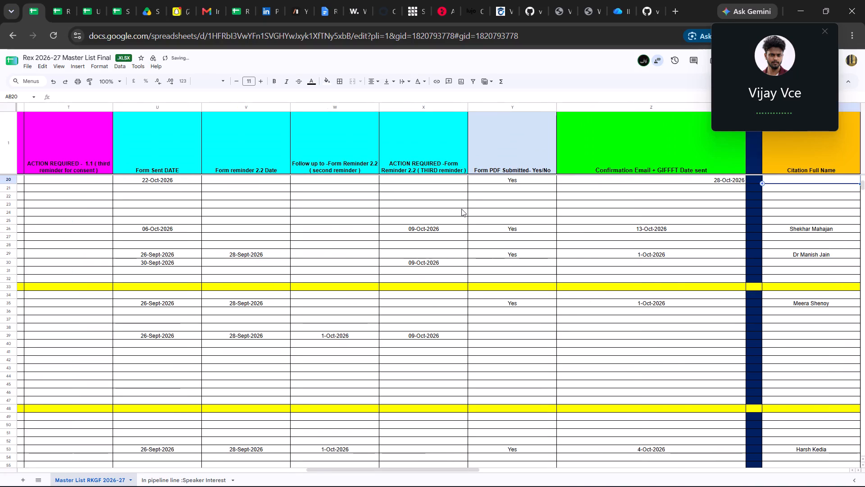
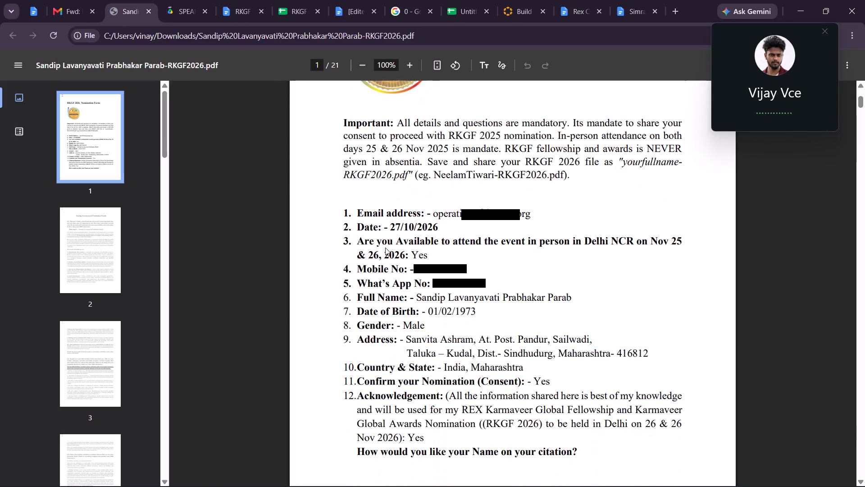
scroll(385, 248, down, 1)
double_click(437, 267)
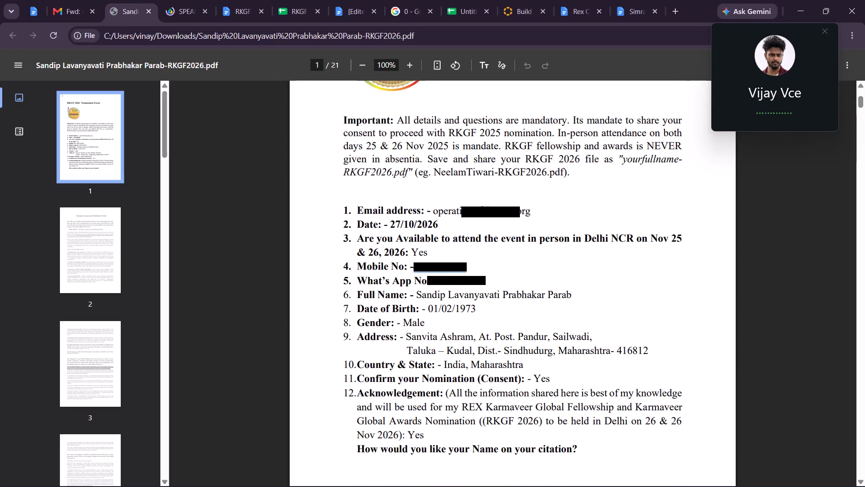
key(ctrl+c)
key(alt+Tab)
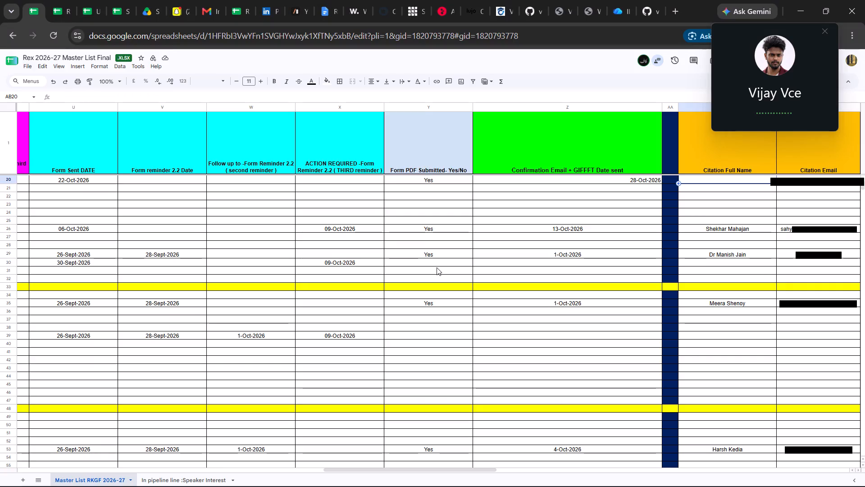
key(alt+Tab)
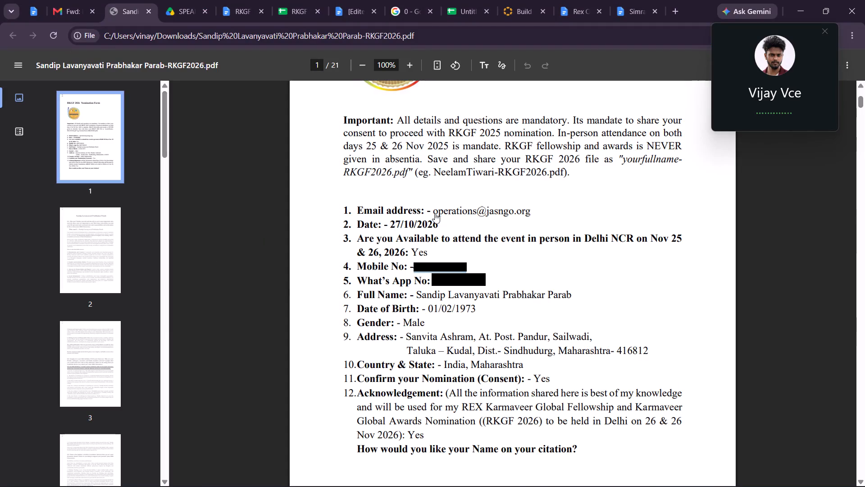
Copy the nominee's full name from the nomination PDF and return to the row 20 Citation Full Name cell in the master list.
scroll(408, 352, down, 3)
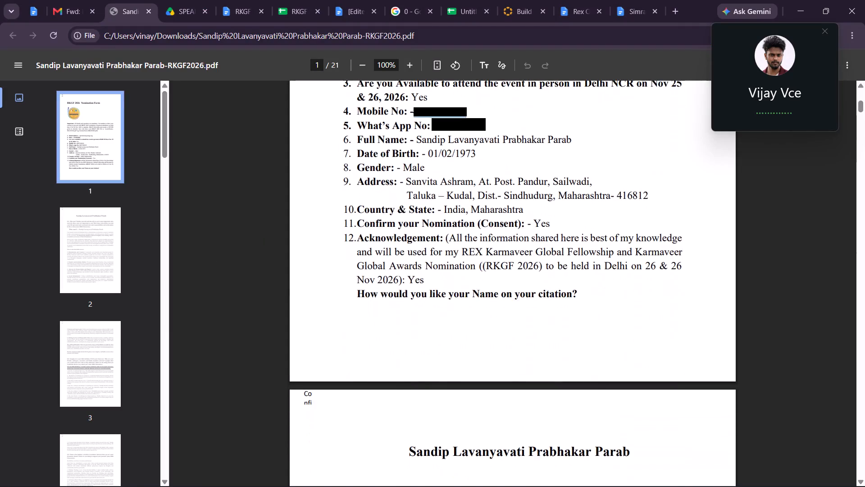
scroll(408, 352, down, 1)
scroll(420, 261, up, 5)
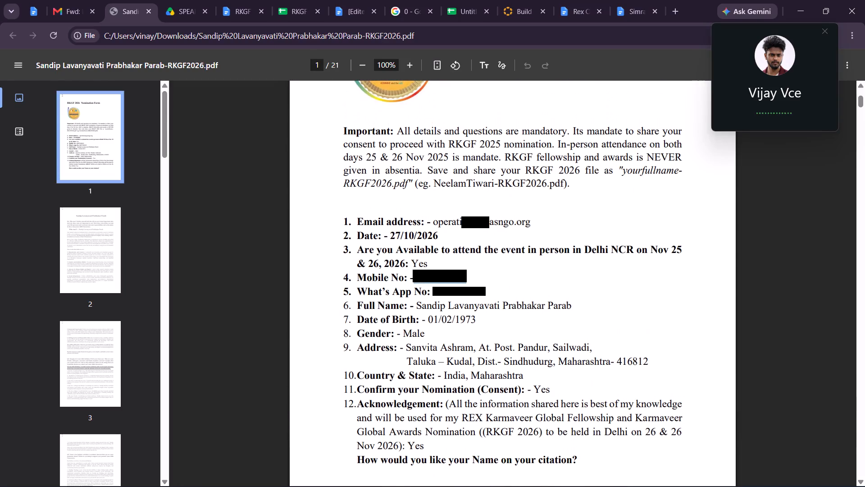
drag(415, 307, 570, 309)
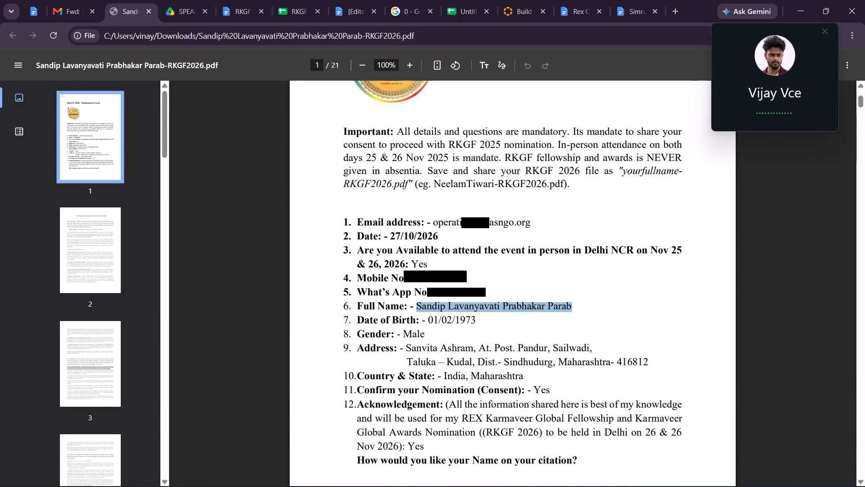
key(ctrl+c)
key(ctrl+c)
key(alt+Tab)
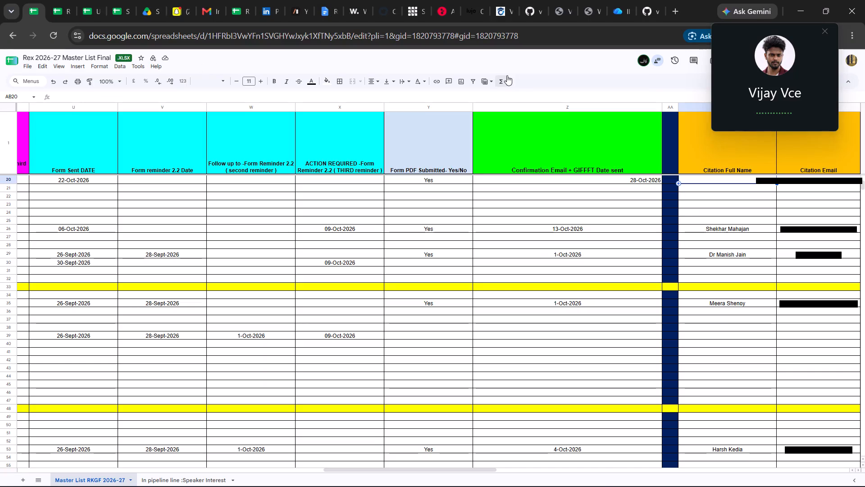
Paste the nominee's full name and email into row 20 under Citation Full Name and Citation Email in the master list.
key(ctrl+v)
Copy the mobile number from the nominee's nomination form PDF into row 20 under Citation Mobile No. in the master list.
key(Right)
key(Right)
key(Right)
key(Right)
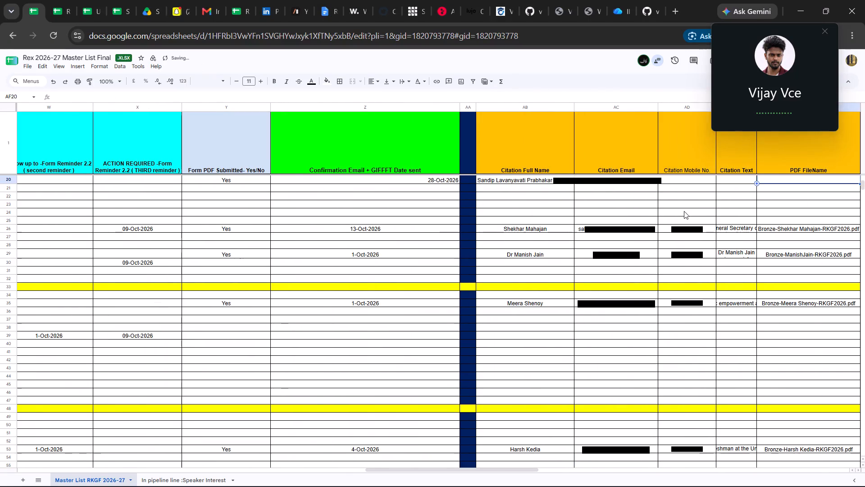
key(Left)
key(Left)
key(alt+Tab)
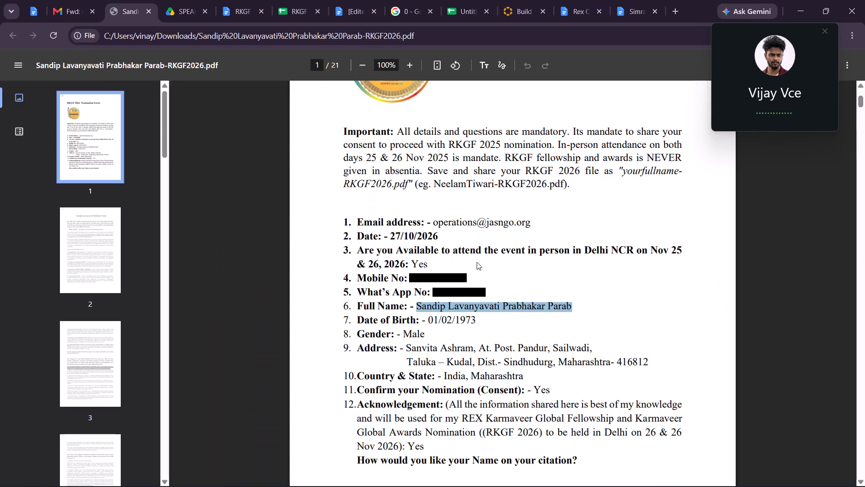
double_click(450, 275)
key(ctrl+c)
key(alt+Tab)
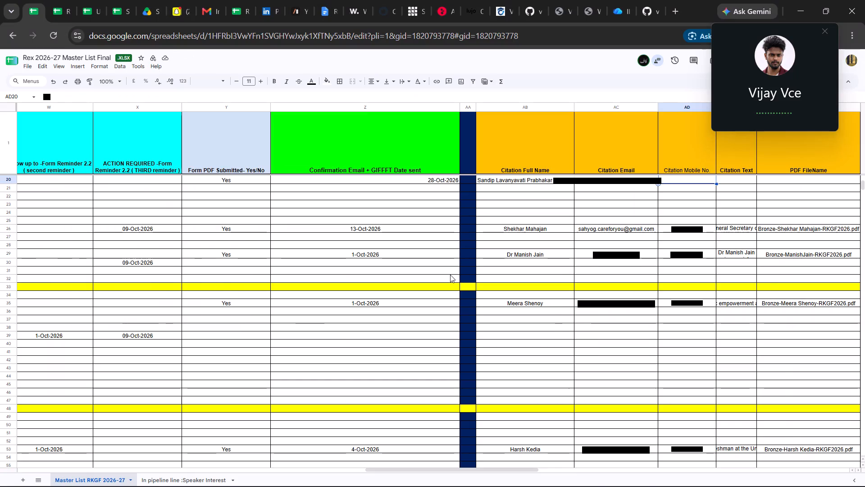
key(ctrl+v)
With row 20's Citation Text cell selected in the master list, look through the nomination PDF for the nominee's Q17 profile summary.
key(Right)
key(Right)
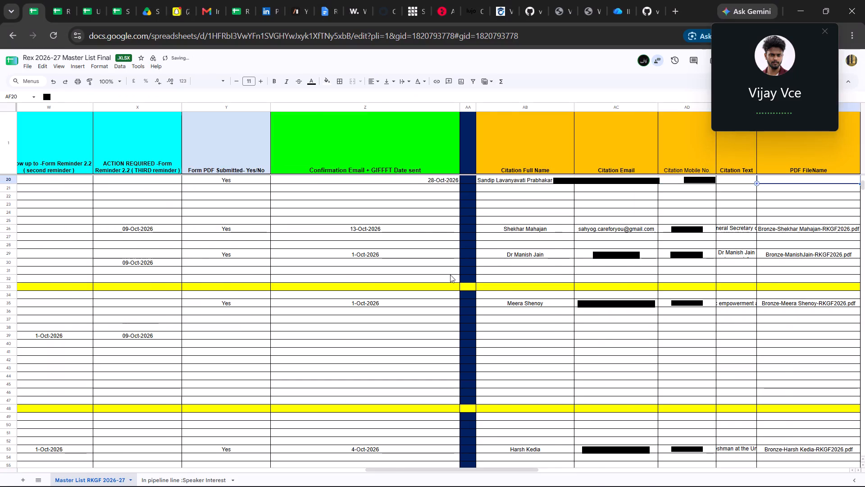
key(Right)
key(Right)
key(Left)
key(Left)
key(Left)
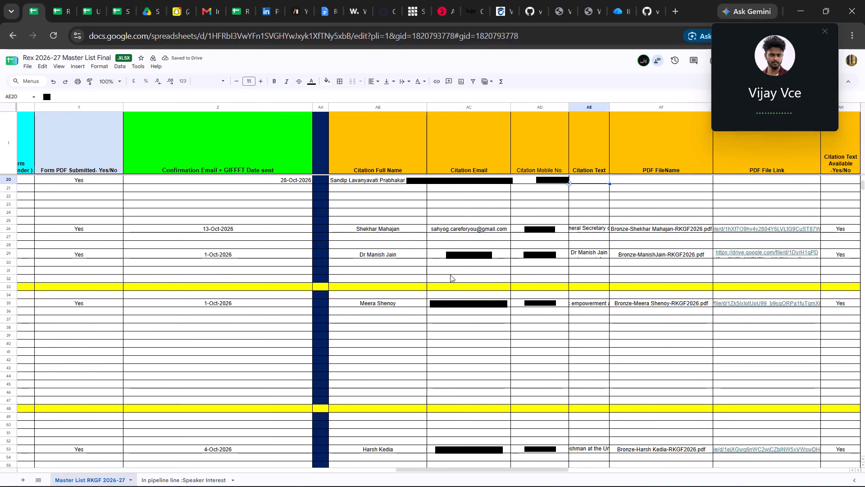
key(alt+Tab)
scroll(450, 275, down, 16)
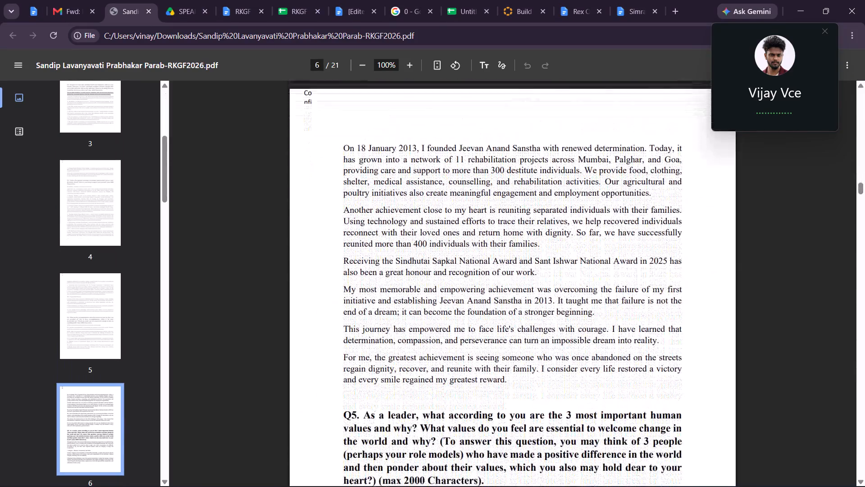
scroll(450, 275, down, 17)
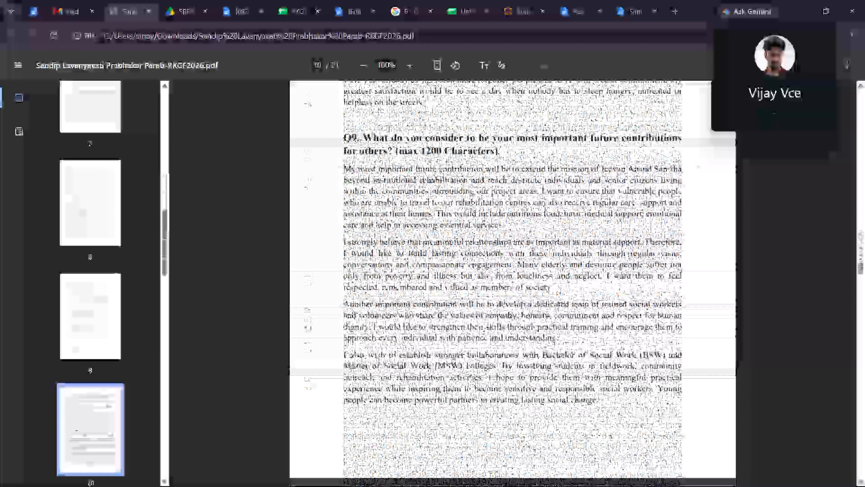
scroll(450, 275, down, 10)
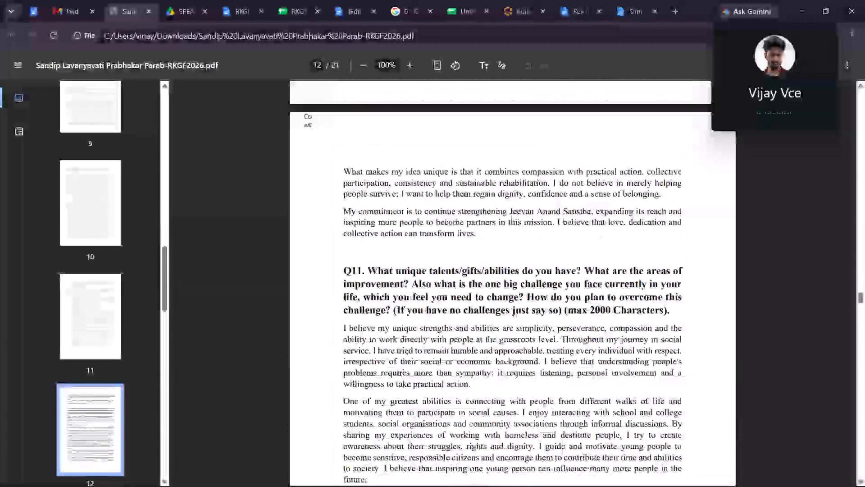
scroll(450, 275, down, 15)
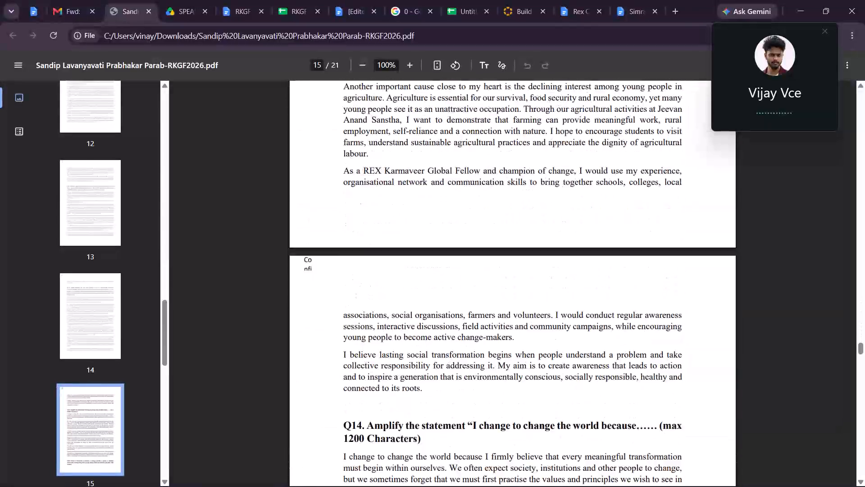
scroll(450, 275, down, 7)
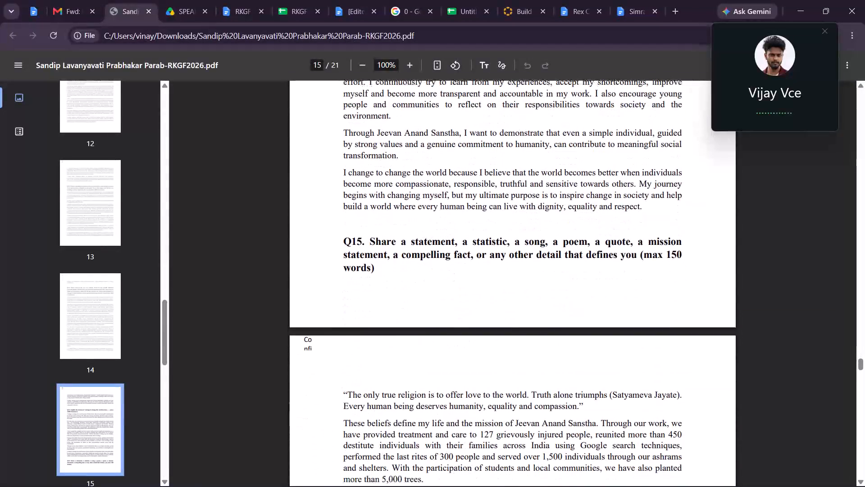
scroll(450, 275, down, 10)
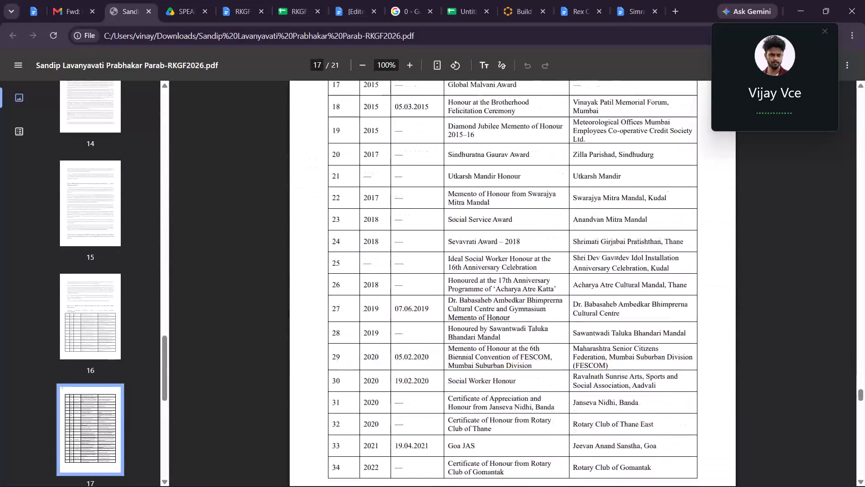
scroll(450, 275, down, 6)
scroll(450, 275, up, 1)
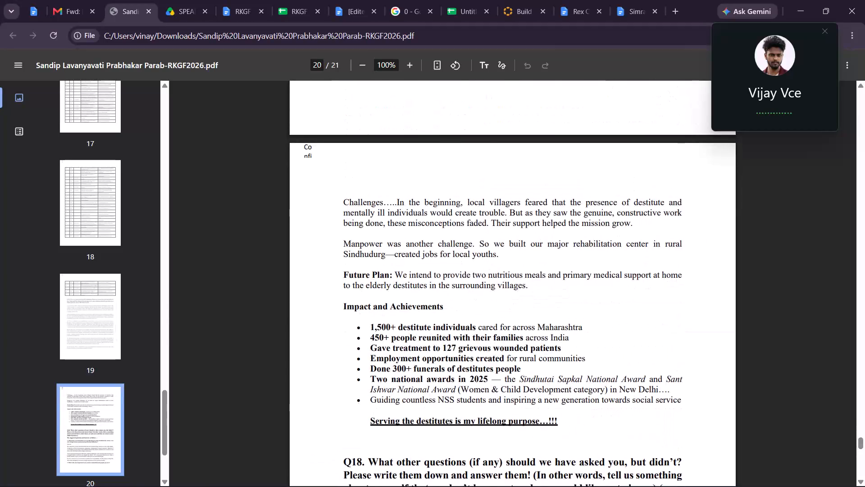
scroll(450, 275, up, 6)
scroll(450, 275, down, 2)
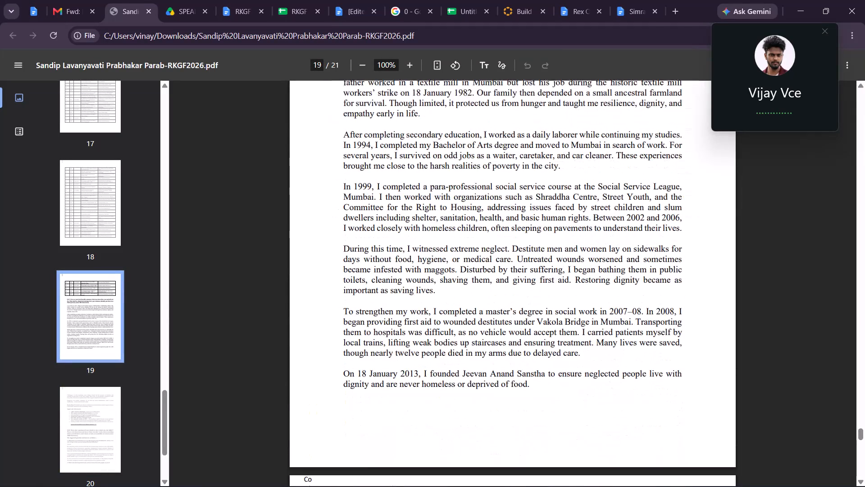
scroll(450, 275, down, 1)
click(450, 275)
scroll(450, 275, down, 3)
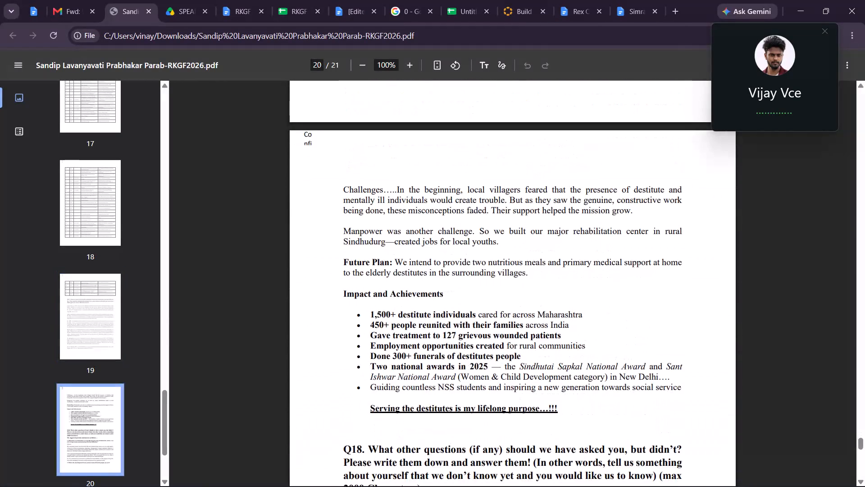
scroll(450, 275, down, 3)
scroll(450, 275, up, 3)
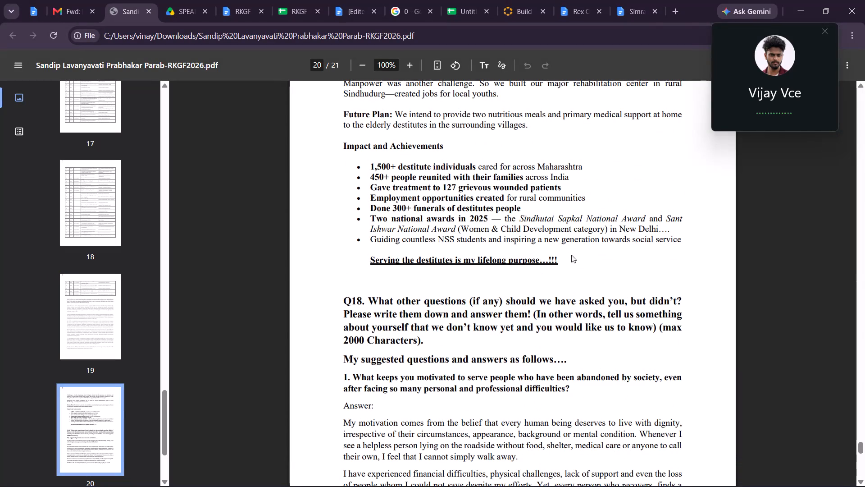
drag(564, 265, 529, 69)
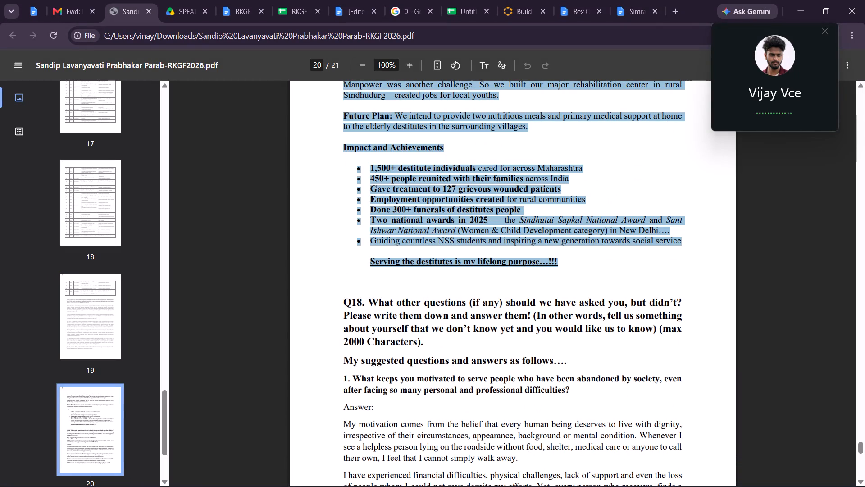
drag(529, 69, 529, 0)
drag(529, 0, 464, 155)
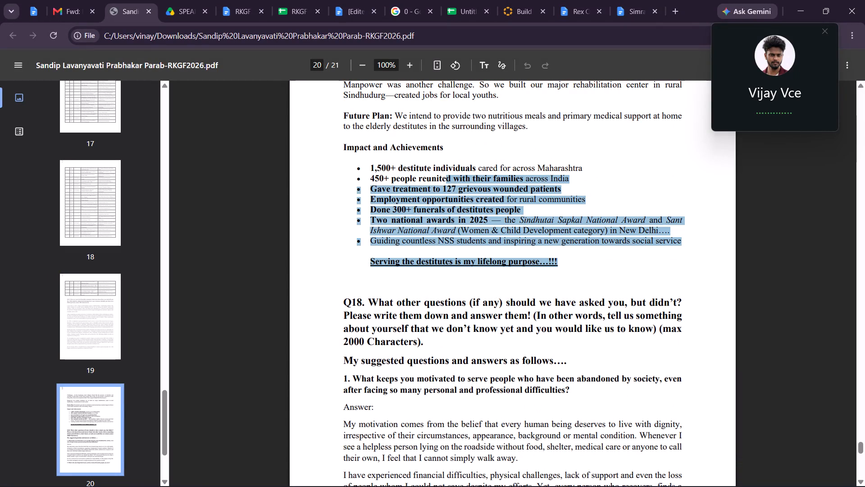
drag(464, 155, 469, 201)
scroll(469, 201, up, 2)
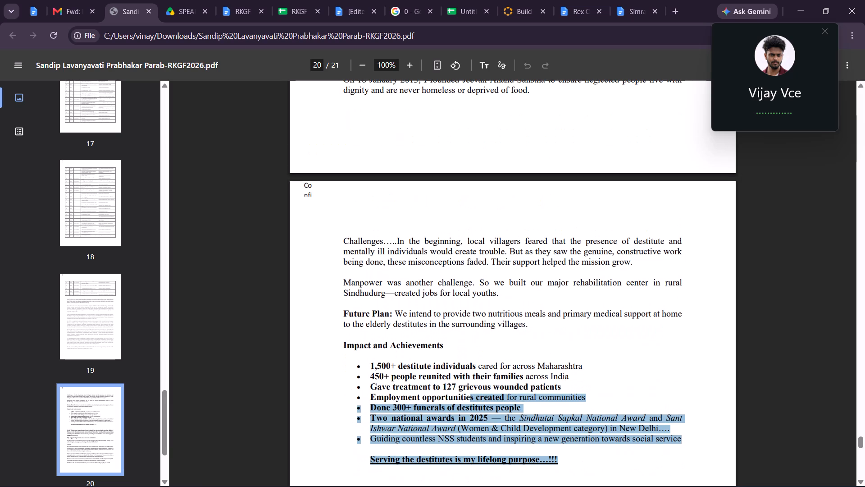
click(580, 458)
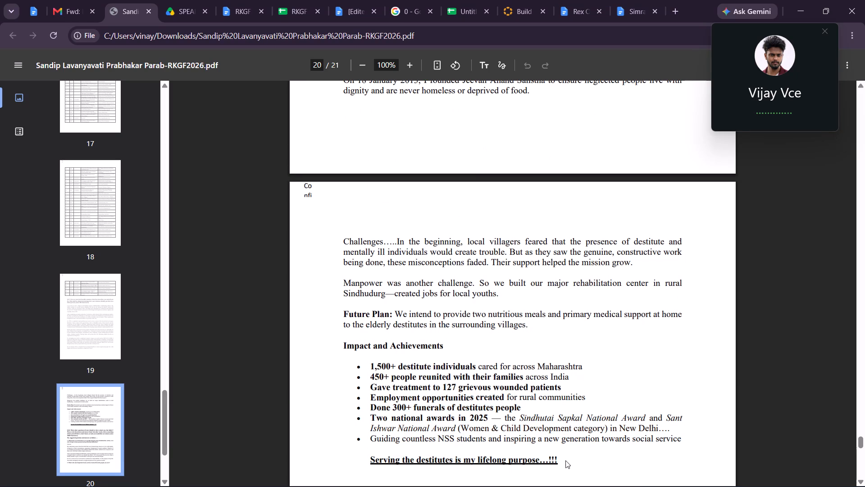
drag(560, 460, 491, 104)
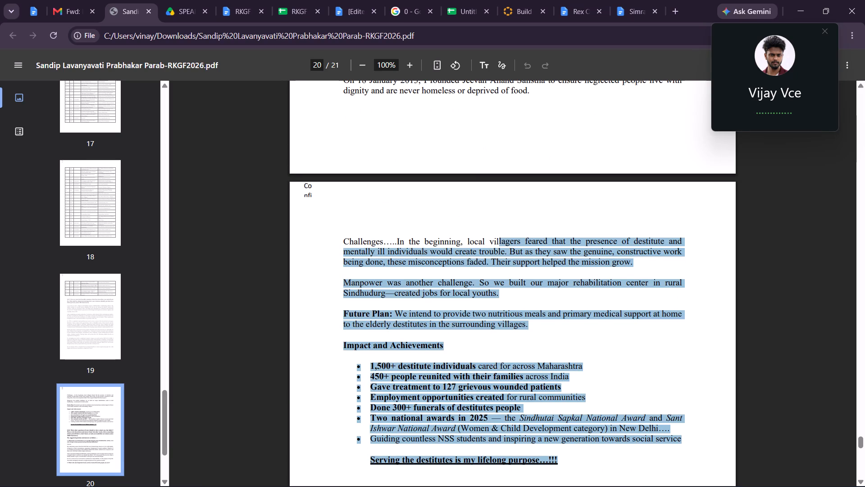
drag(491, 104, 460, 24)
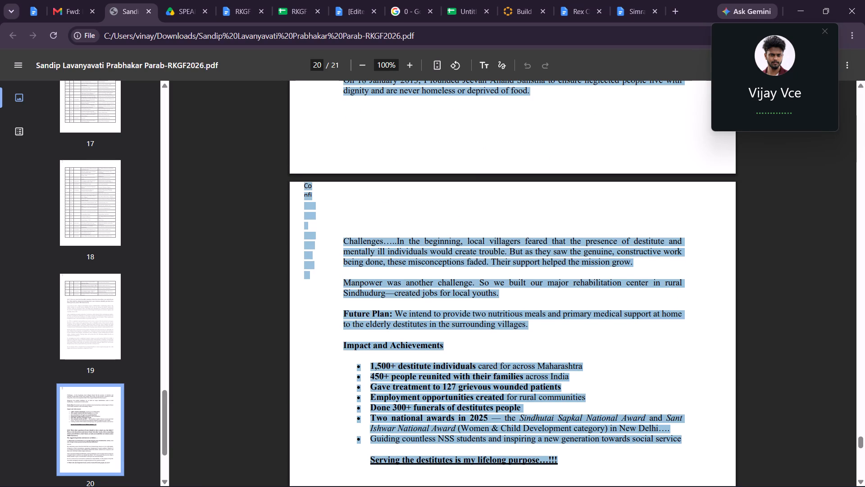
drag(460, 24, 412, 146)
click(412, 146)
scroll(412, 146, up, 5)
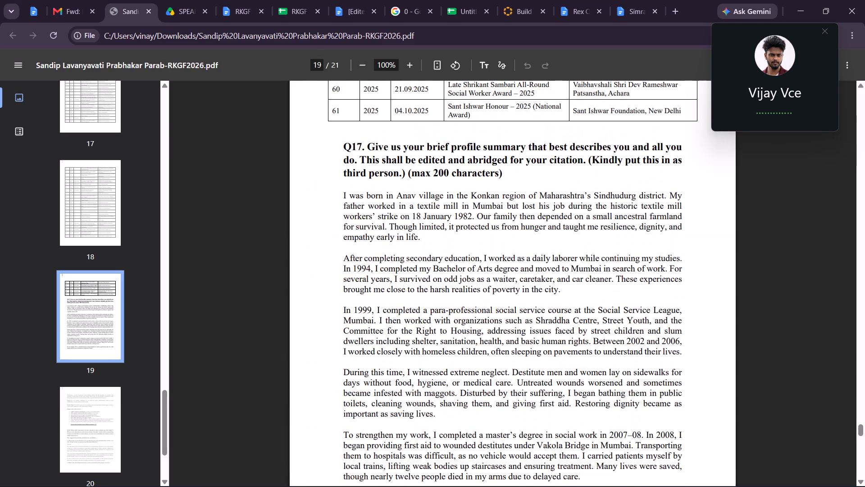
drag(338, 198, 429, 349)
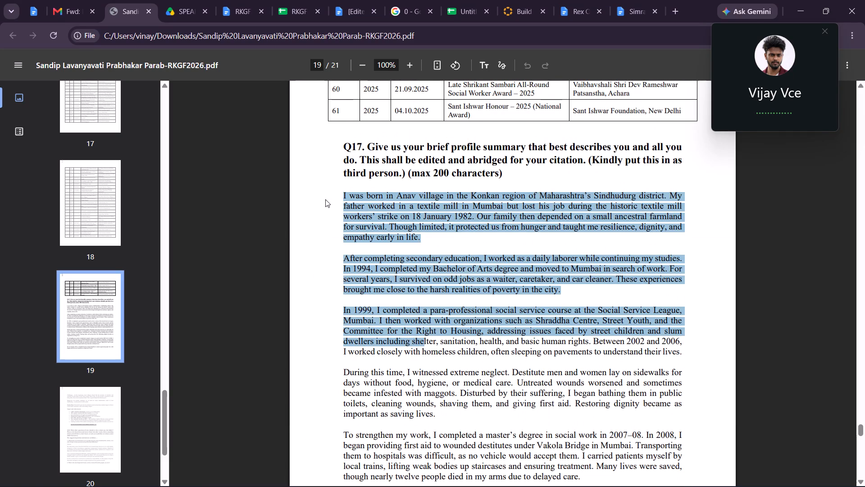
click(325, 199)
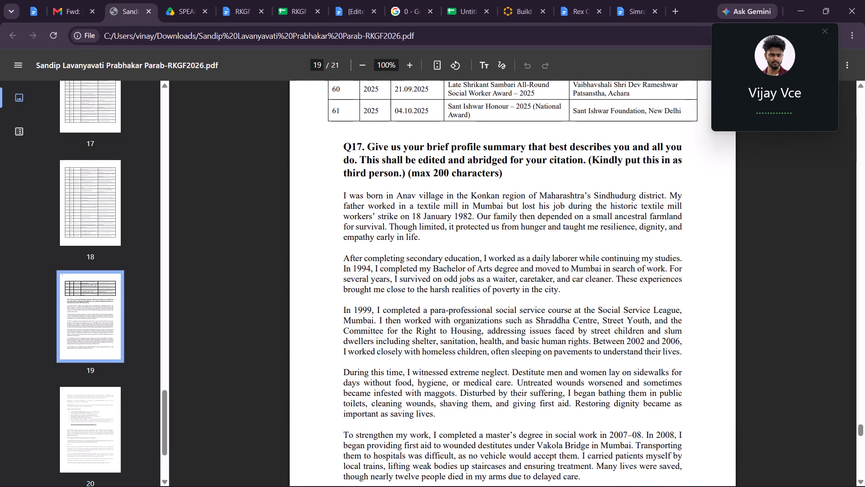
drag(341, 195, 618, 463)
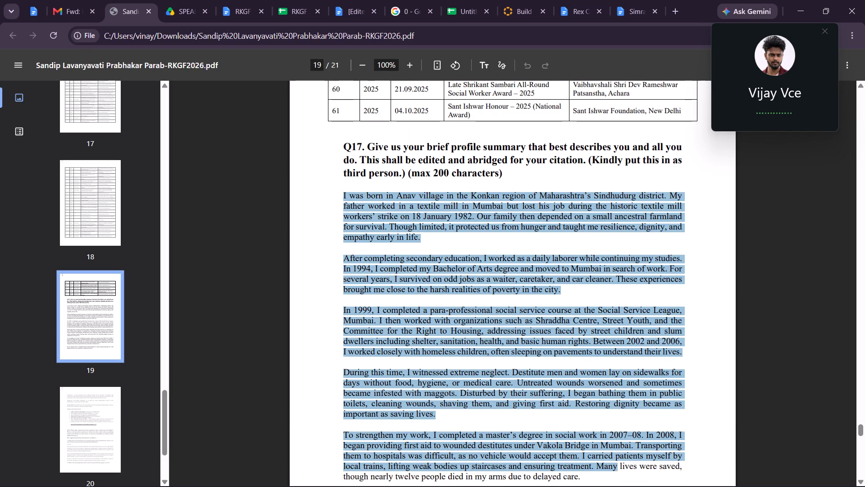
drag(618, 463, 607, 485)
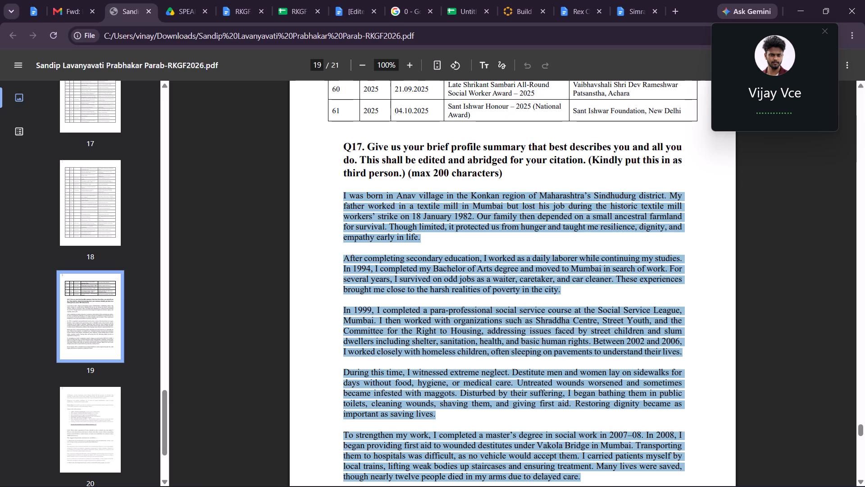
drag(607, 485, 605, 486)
scroll(605, 486, down, 1)
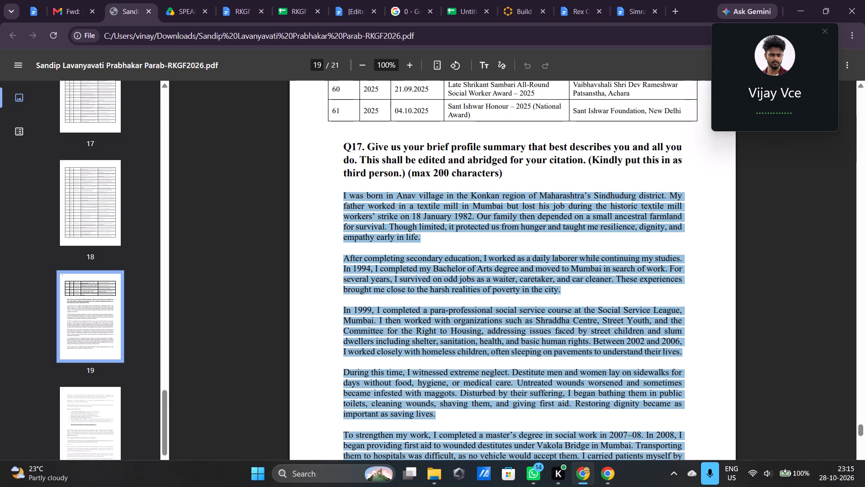
scroll(624, 410, down, 5)
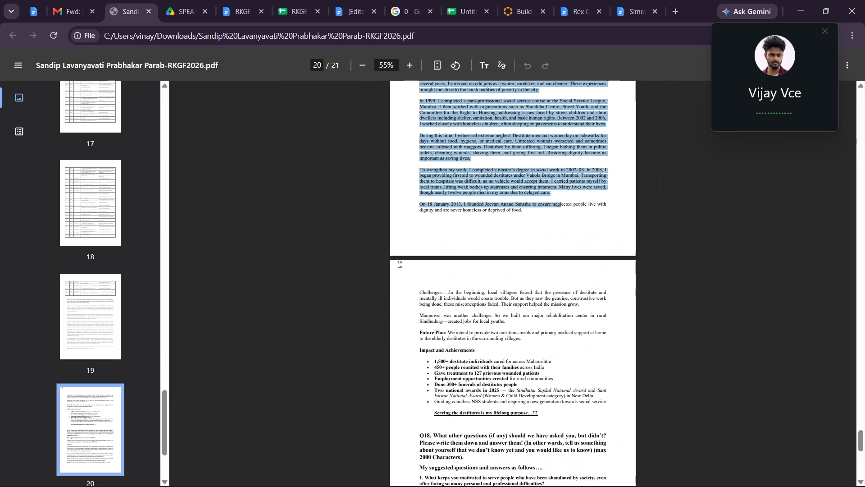
click(586, 340)
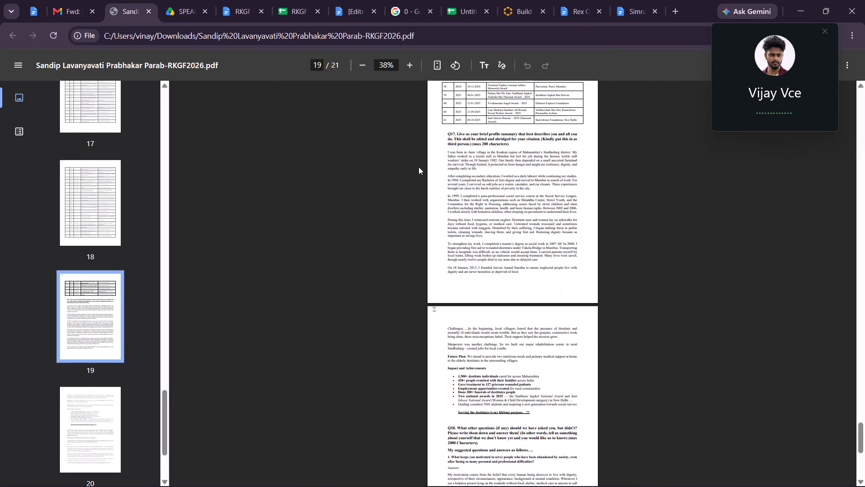
drag(446, 152, 539, 380)
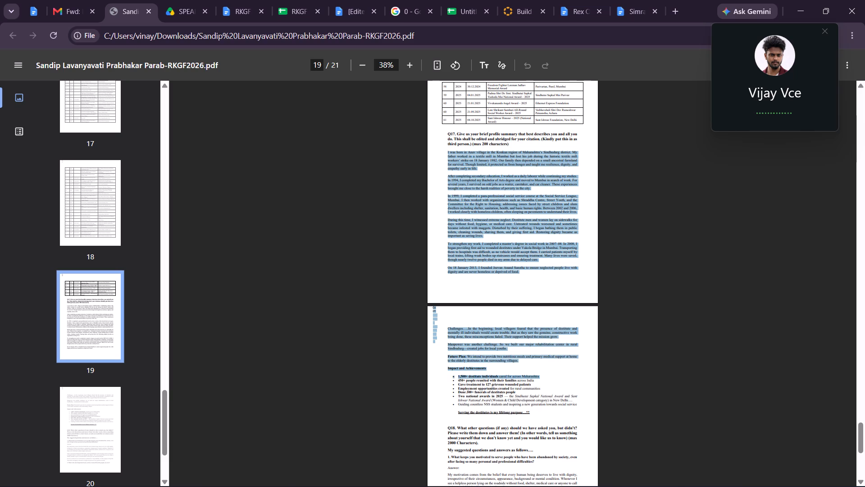
drag(539, 380, 532, 411)
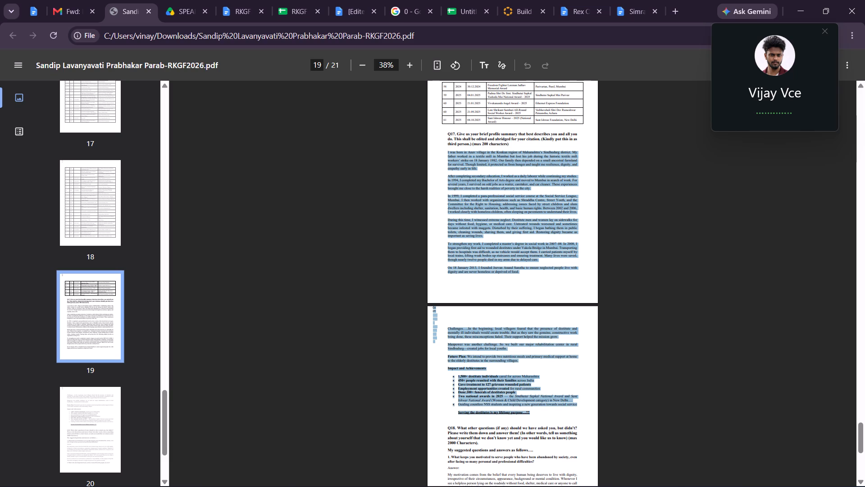
key(ctrl+c)
key(ctrl+c)
key(ctrl+c)
click(532, 411)
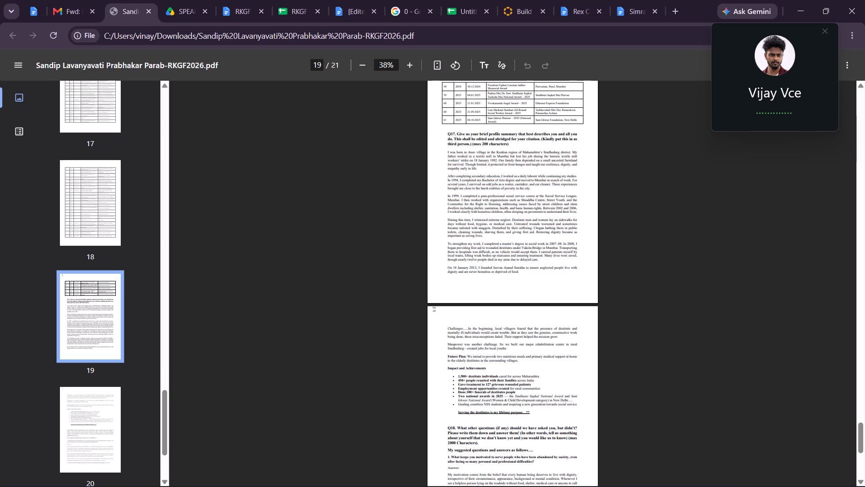
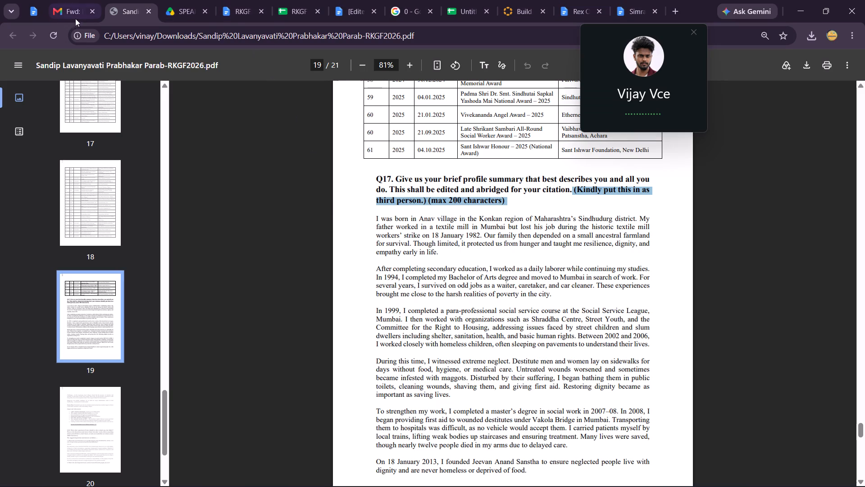
key(alt+Tab)
key(alt+Tab)
key(alt+Tab)
key(alt+Tab)
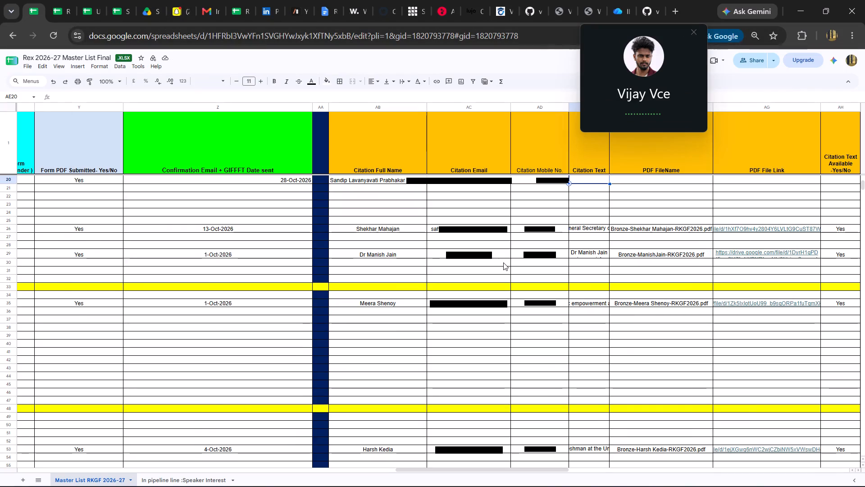
key(ctrl+v)
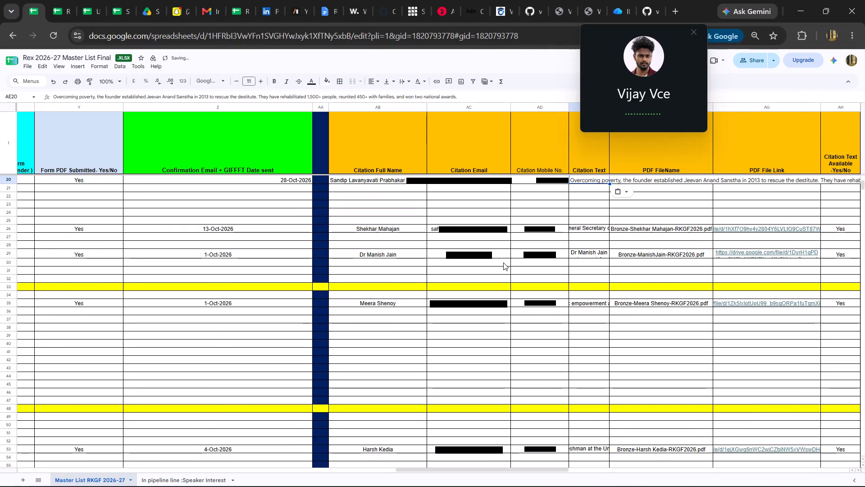
Replace the previous nominee's name and "(PT)" in the untitled spreadsheet's Bronze PDF file name template, C276, with row 20's Citation Full Name.
key(Left)
key(Left)
key(Left)
key(ctrl+c)
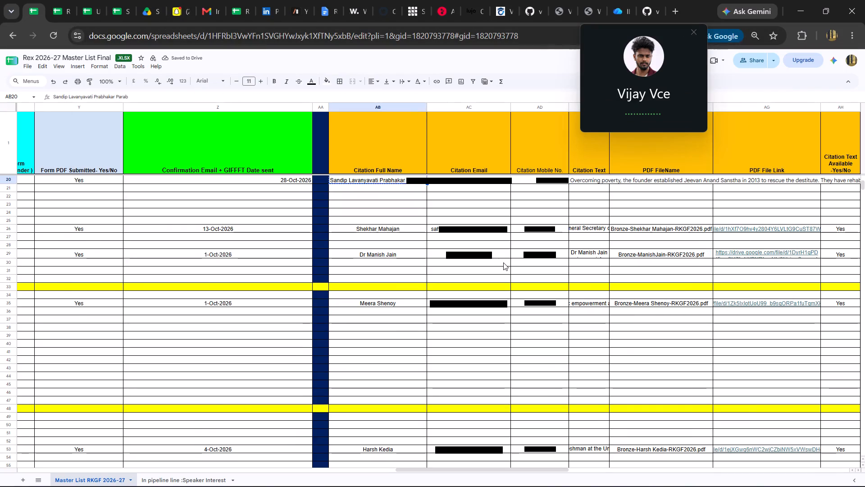
key(ctrl+Tab)
key(ctrl+Tab)
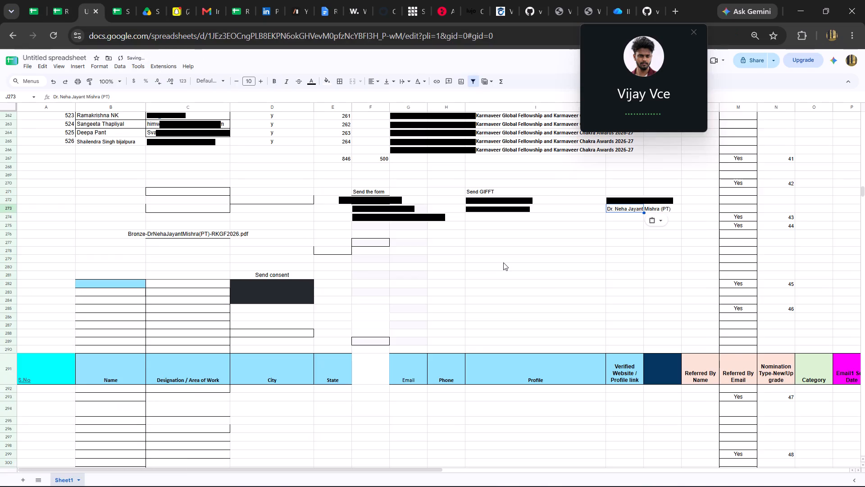
click(198, 236)
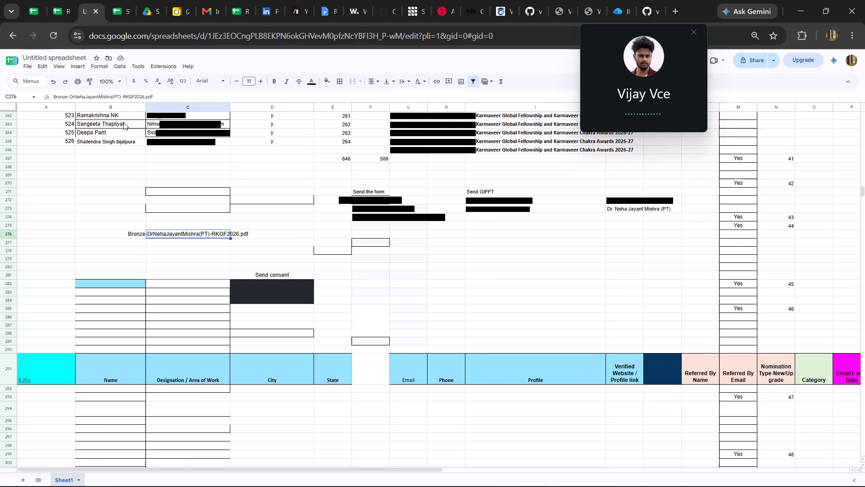
double_click(87, 96)
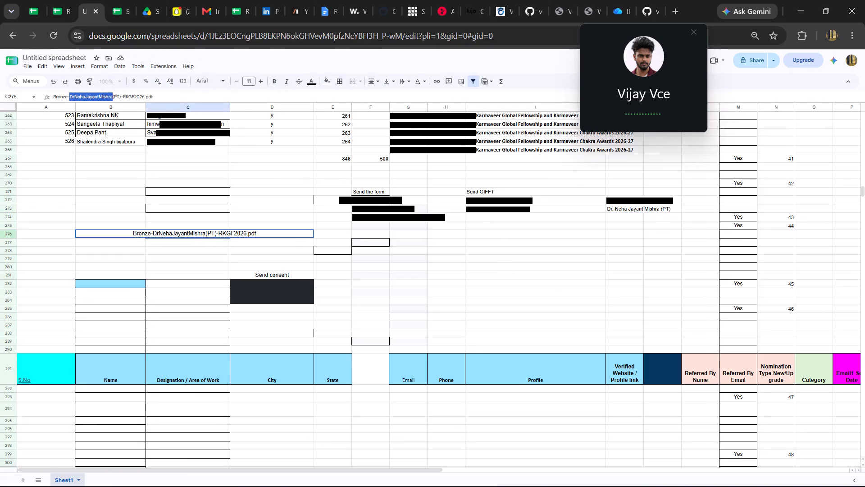
key(BackSpace)
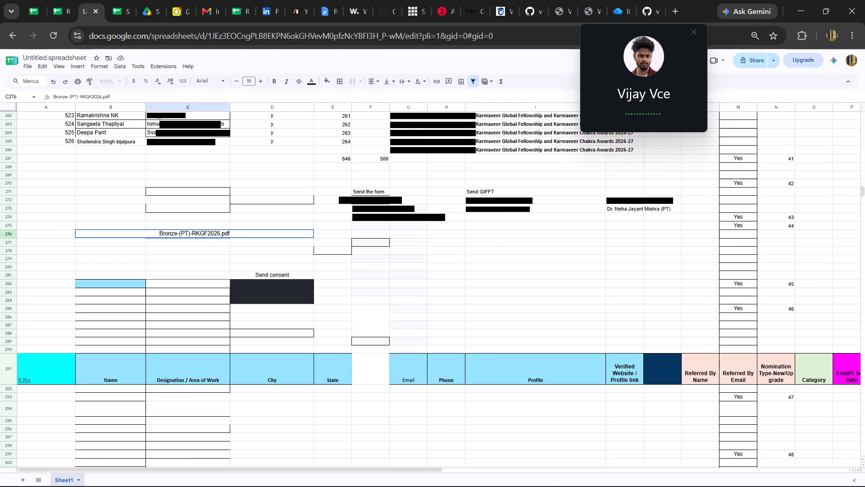
key(Right)
key(Right)
key(Right)
key(Right)
key(BackSpace)
key(BackSpace)
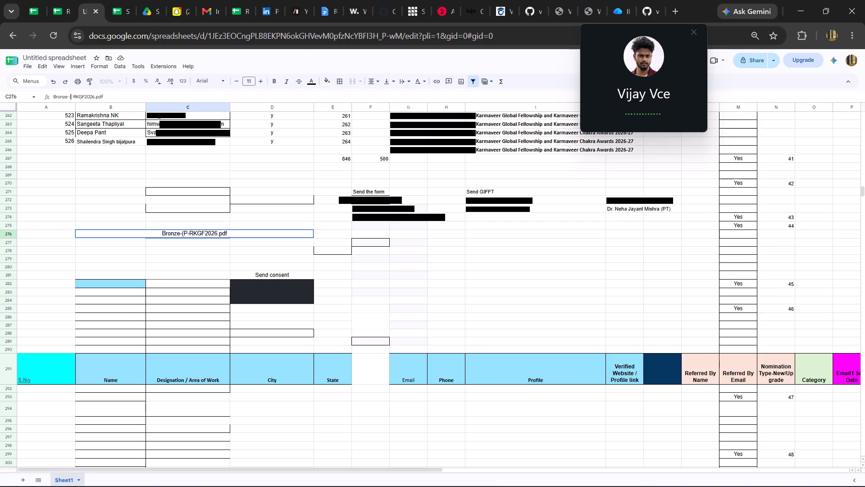
key(BackSpace)
key(BackSpace)
key(ctrl+v)
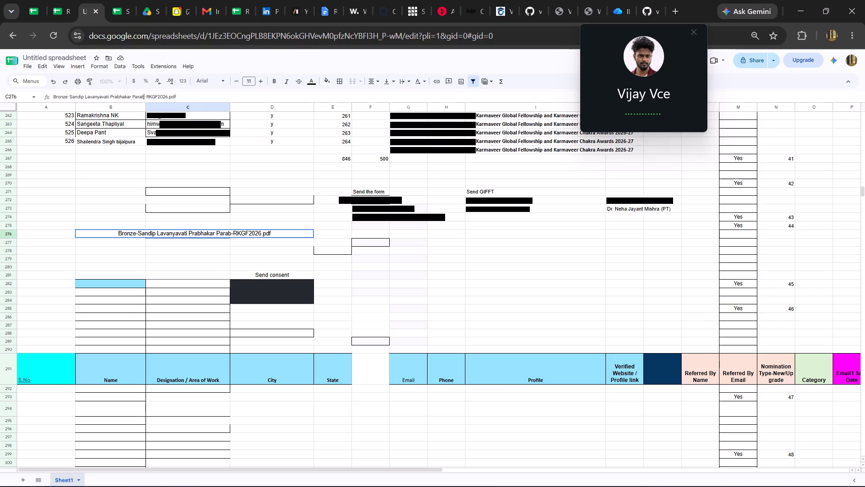
Remove the spaces within the nominee's name in the C276 file name so it runs together between "Bronze-" and "-RKGF2026.pdf".
key(ctrl+Left)
key(BackSpace)
key(ctrl+Left)
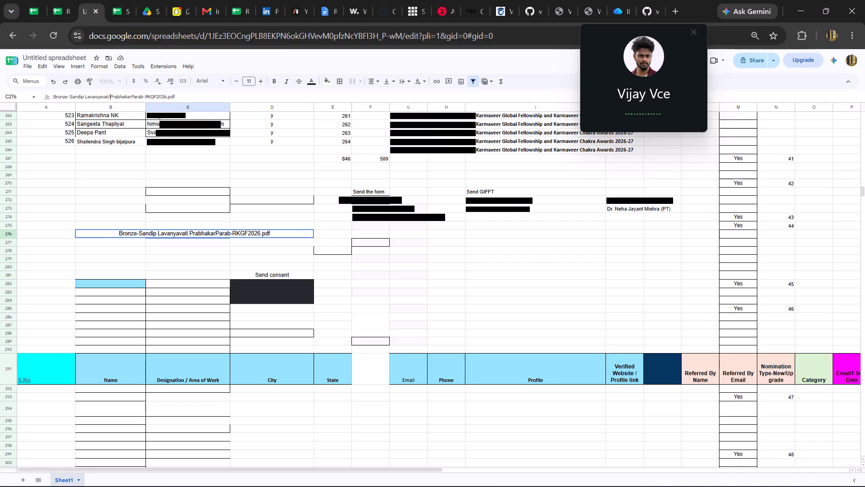
key(BackSpace)
key(ctrl+Left)
key(BackSpace)
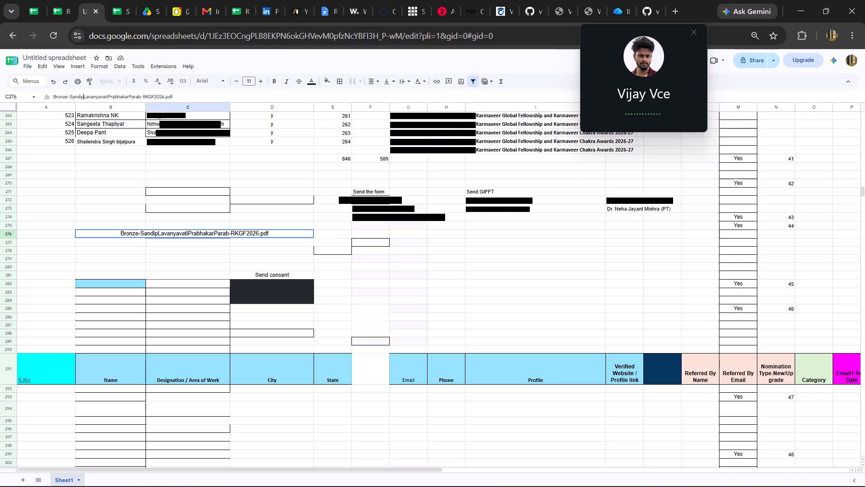
Copy the complete Bronze PDF file name from C276 into row 20 under PDF FileName in the Rex 2026-27 master list.
key(ctrl+a)
key(ctrl+c)
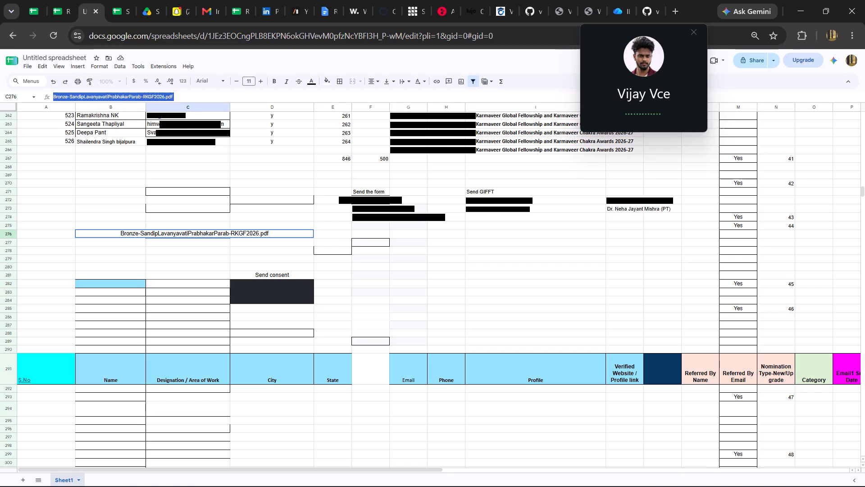
click(32, 13)
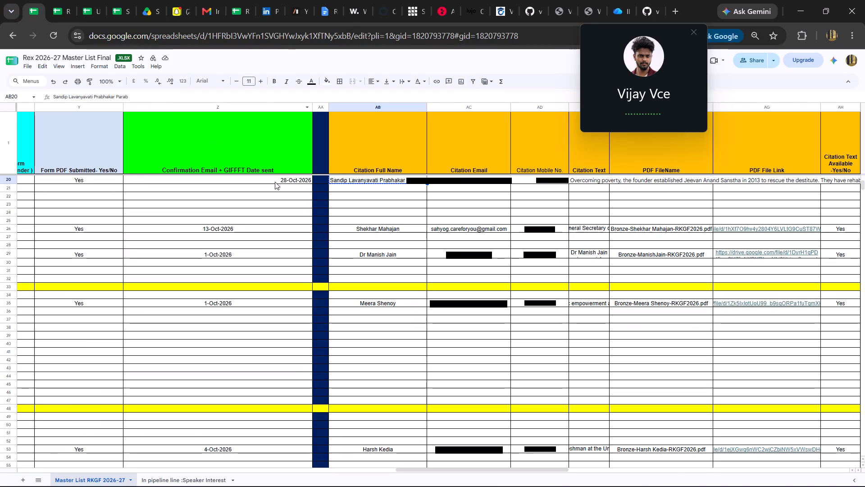
key(Right)
key(Right)
key(Right)
key(Right)
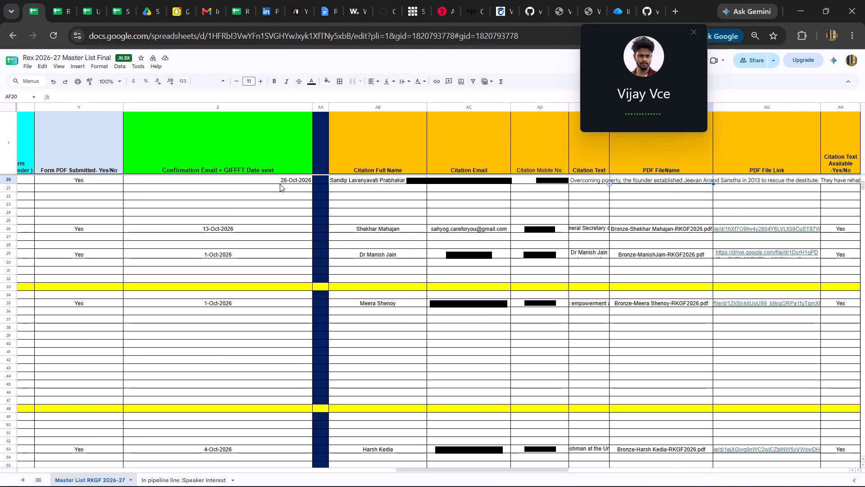
key(ctrl+v)
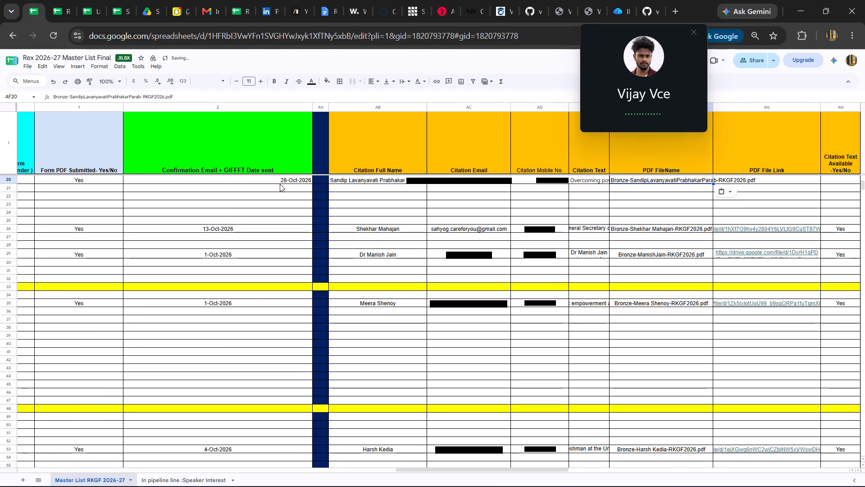
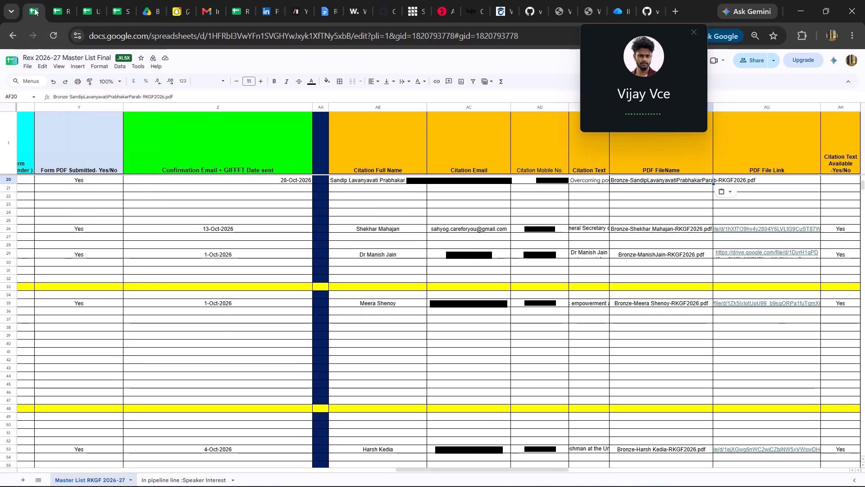
key(Right)
key(Left)
key(ctrl+c)
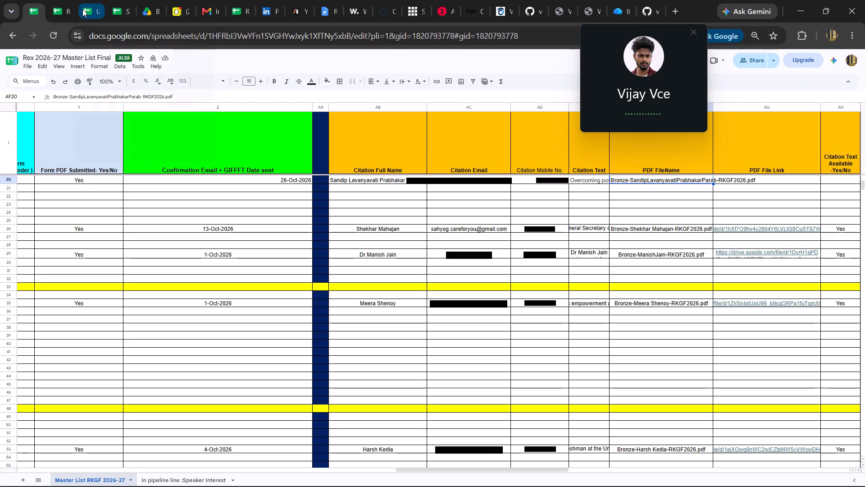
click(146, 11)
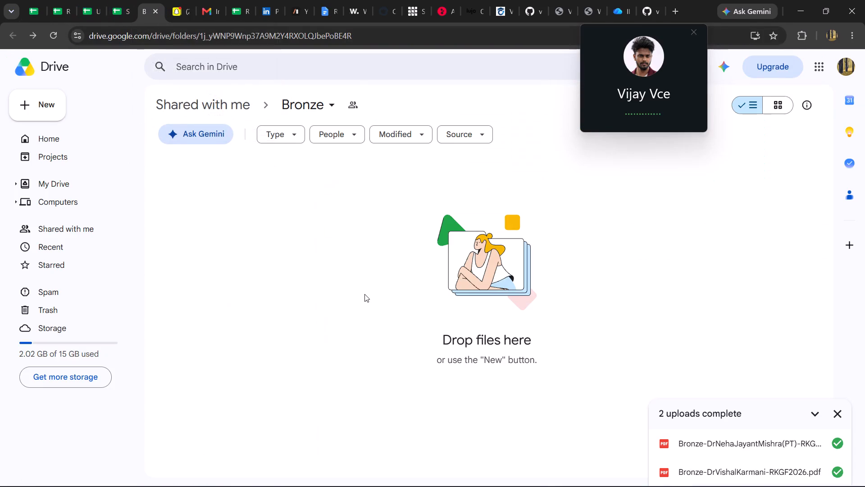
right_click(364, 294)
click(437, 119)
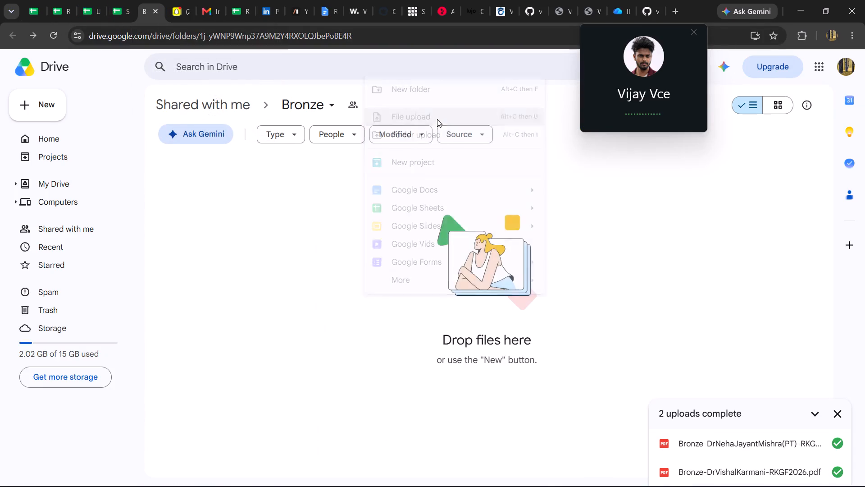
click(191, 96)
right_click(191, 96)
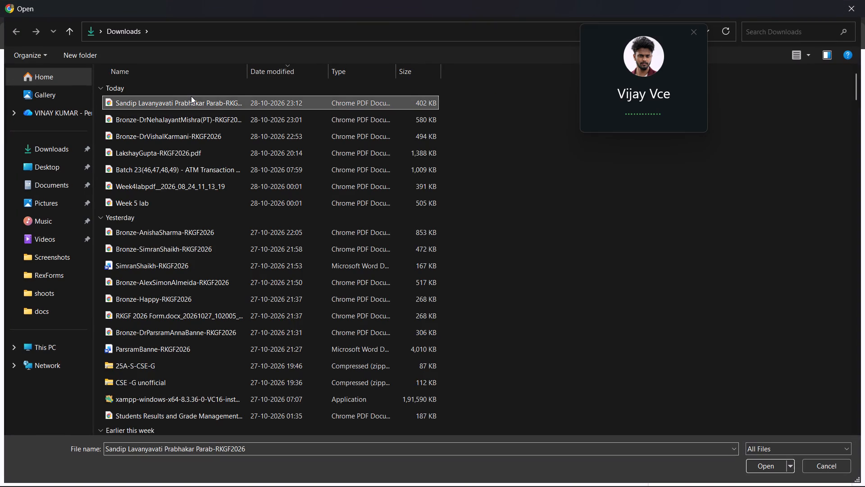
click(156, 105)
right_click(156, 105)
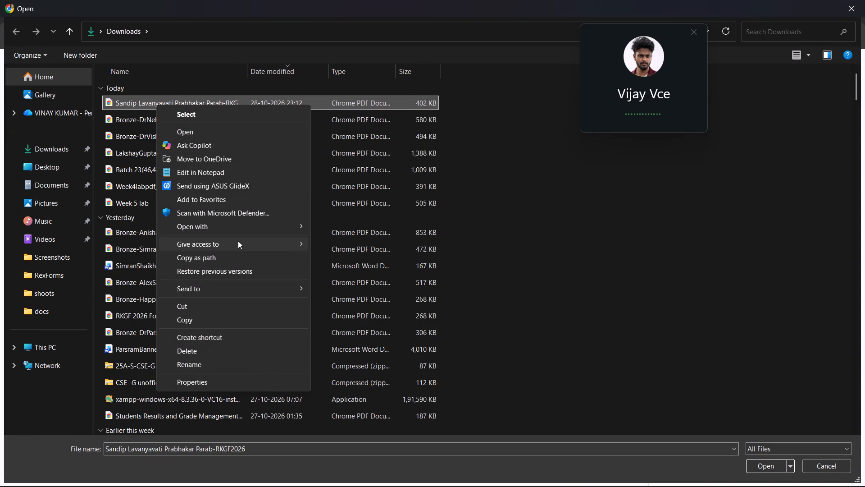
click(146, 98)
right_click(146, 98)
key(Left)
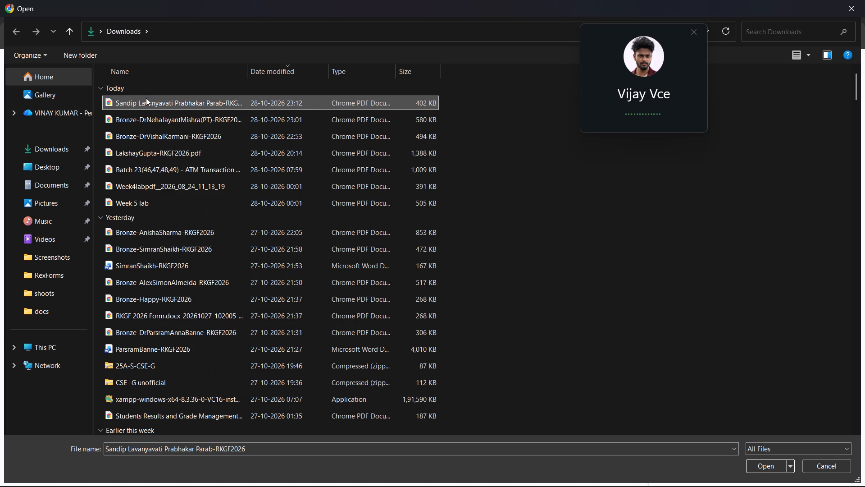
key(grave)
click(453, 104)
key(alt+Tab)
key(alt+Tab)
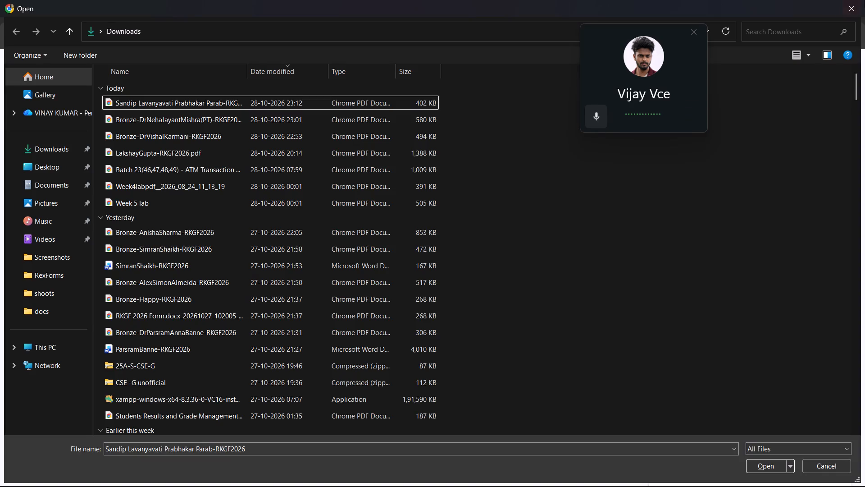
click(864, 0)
In File Explorer's Downloads folder, rename the nominee's RKGF2026 PDF with the copied Bronze file name, without the ".pdf" ending.
key(alt+Tab)
key(alt+Tab)
key(alt+Tab)
key(alt+Tab)
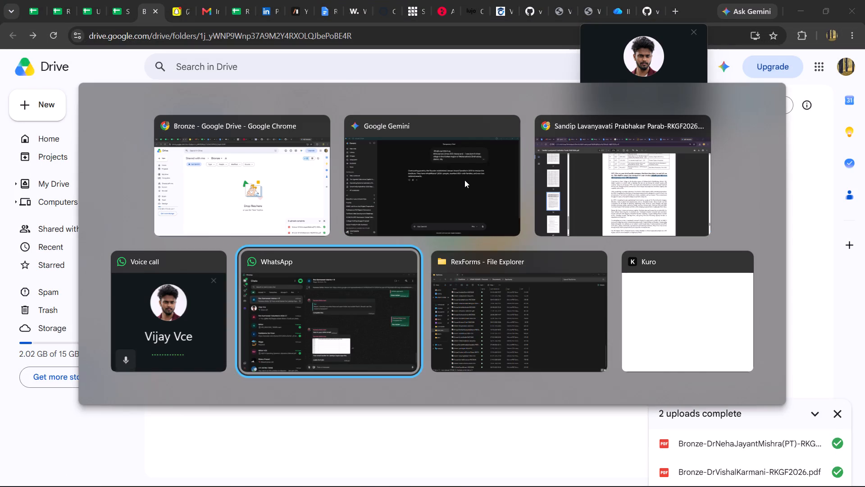
key(alt+Tab)
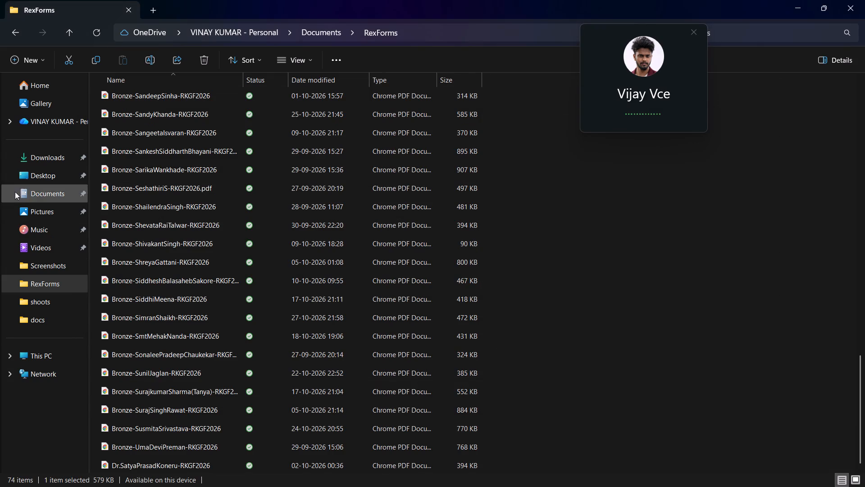
click(31, 151)
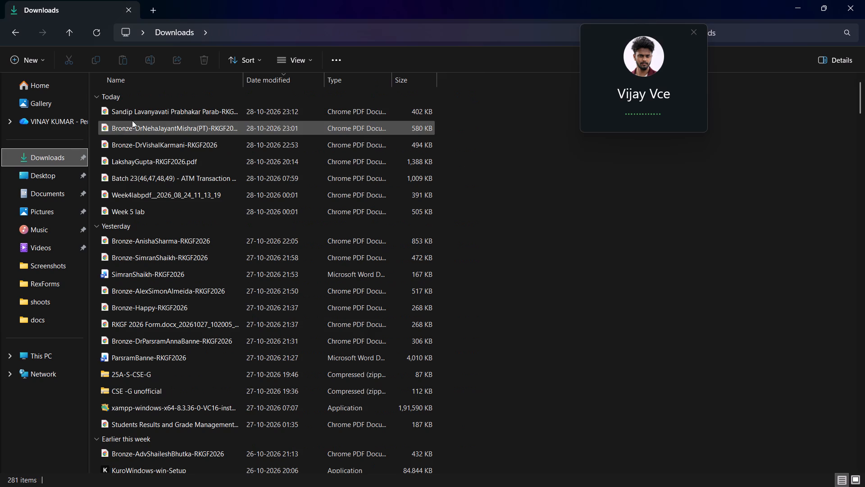
click(138, 113)
right_click(138, 113)
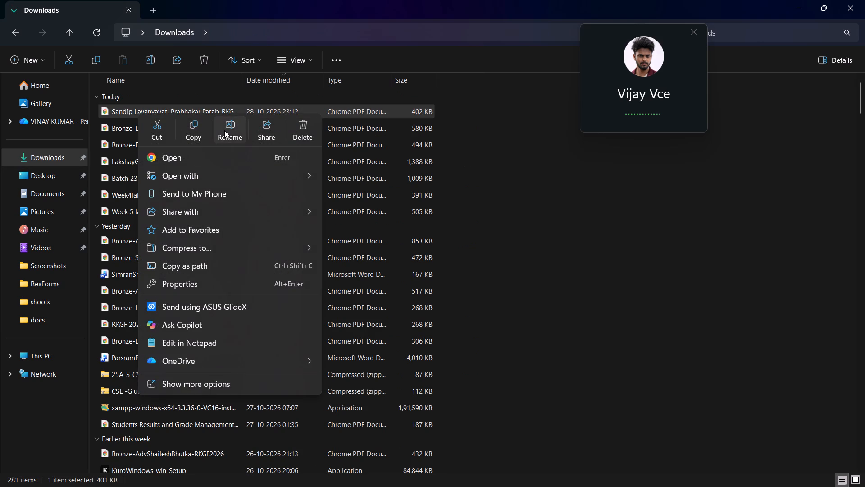
click(224, 130)
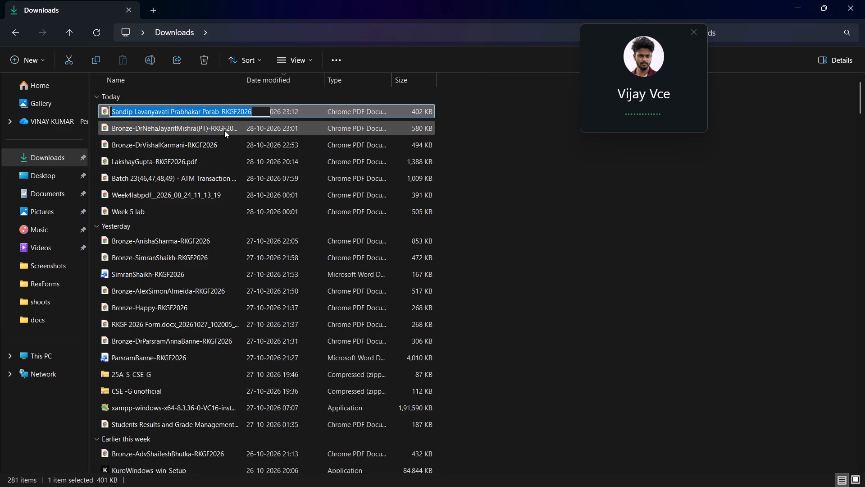
key(ctrl+v)
key(BackSpace)
key(BackSpace)
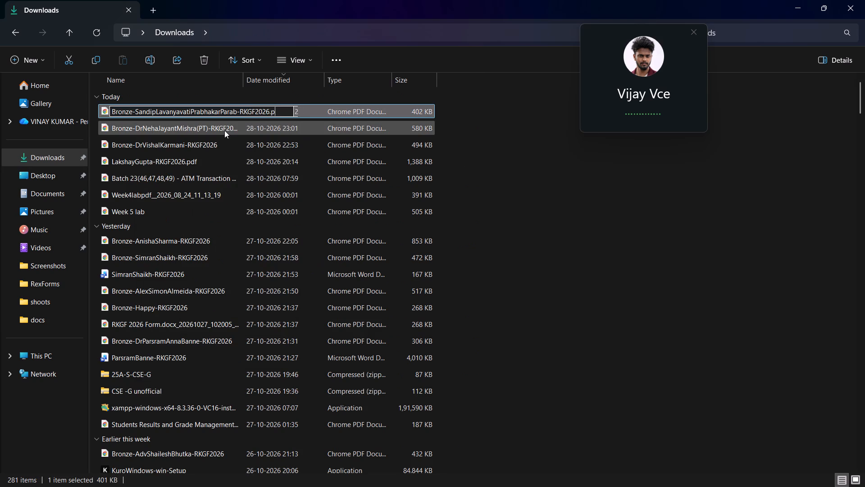
key(BackSpace)
key(BackSpace)
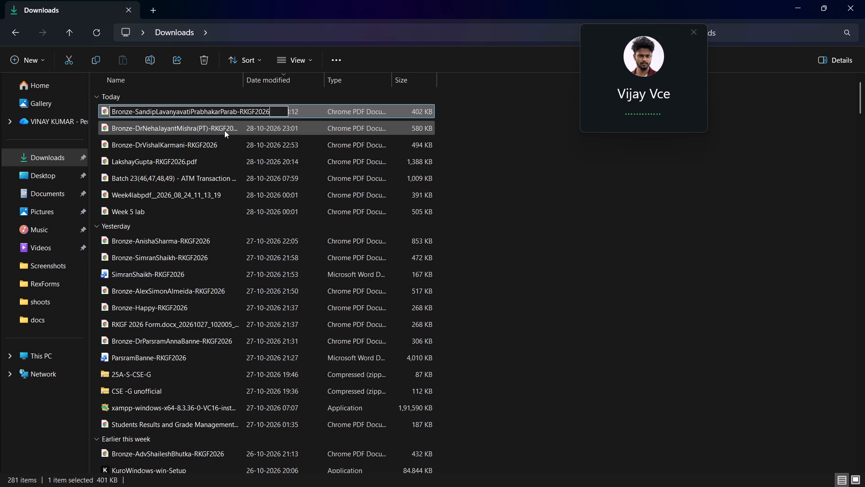
key(Return)
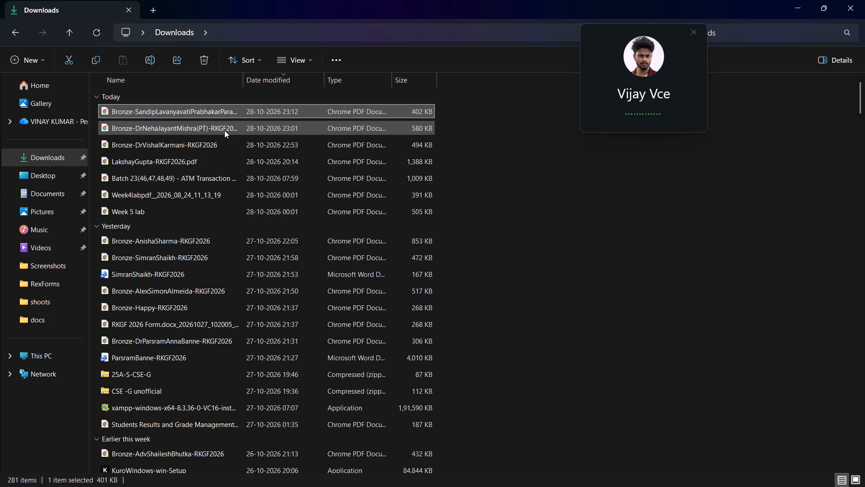
Copy the renamed Bronze PDF from Downloads into the RexForms folder.
right_click(214, 108)
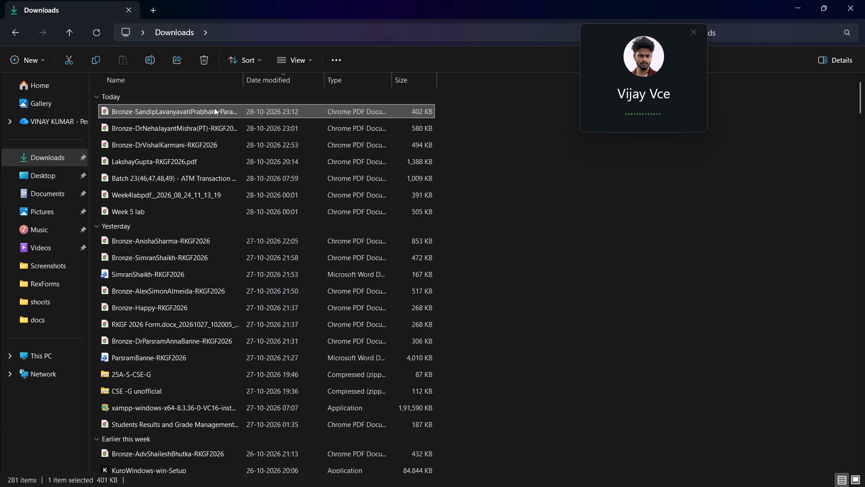
click(266, 124)
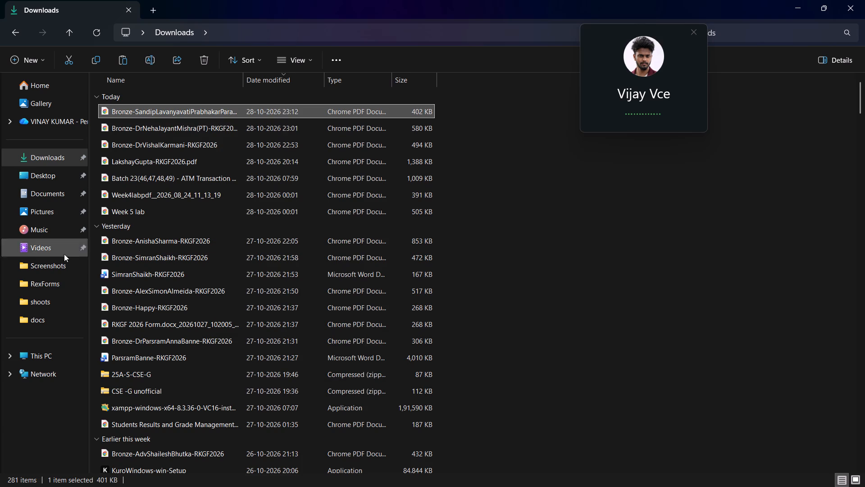
click(51, 276)
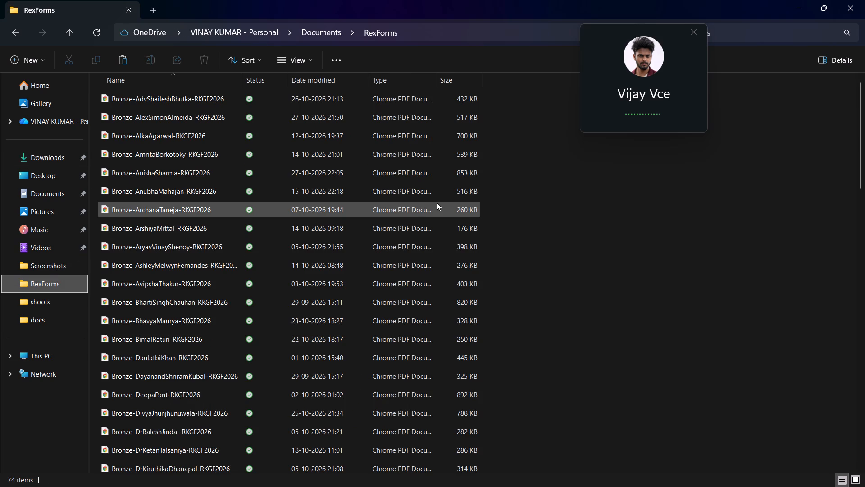
key(ctrl+v)
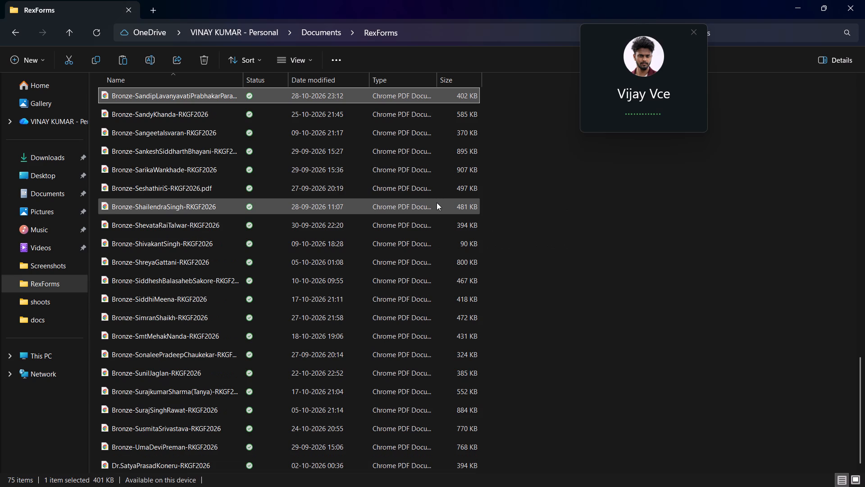
Switch back to the shared Bronze folder in Google Drive.
key(alt+Tab)
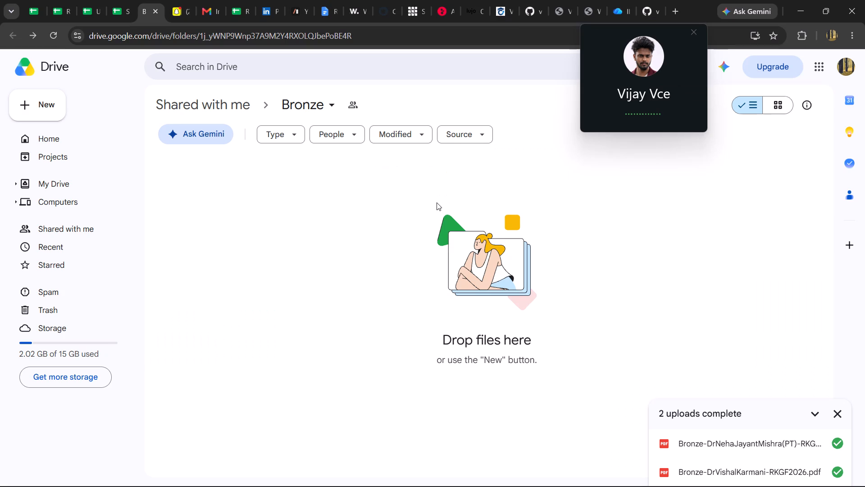
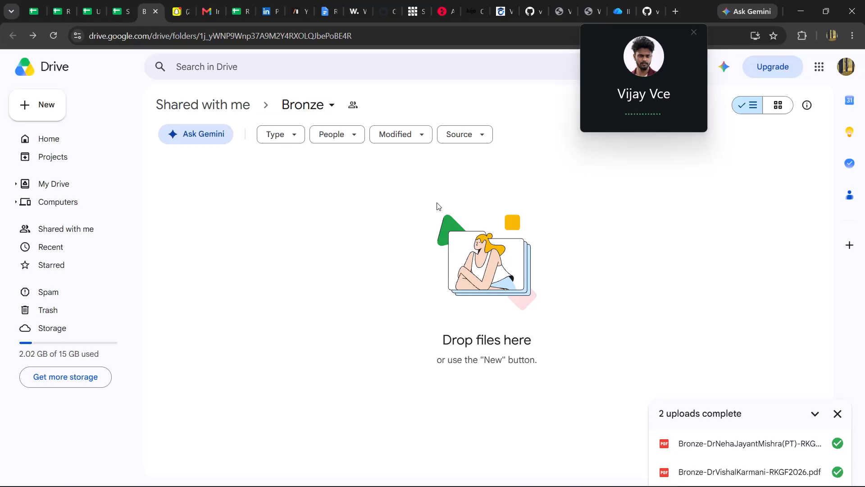
Upload the nominee's renamed Bronze RKGF2026 PDF from Downloads into the shared Bronze folder.
scroll(437, 202, right, 9)
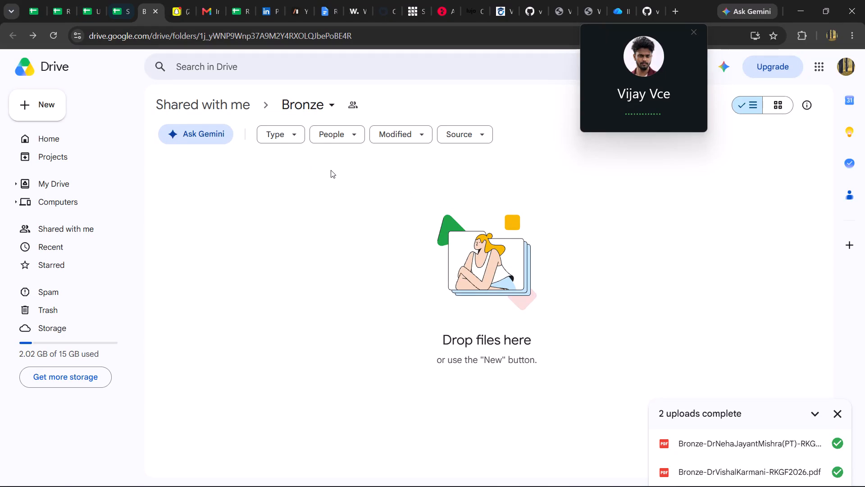
scroll(331, 170, right, 8)
scroll(331, 170, left, 10)
scroll(324, 198, right, 8)
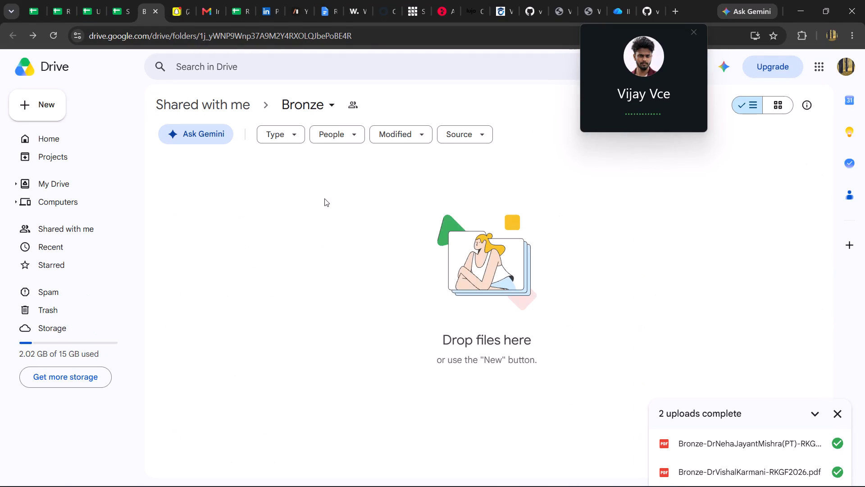
right_click(309, 223)
click(352, 269)
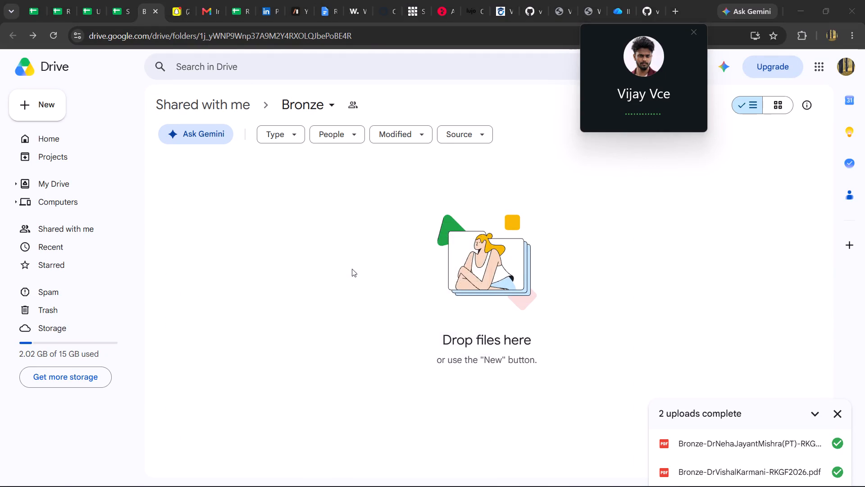
click(281, 99)
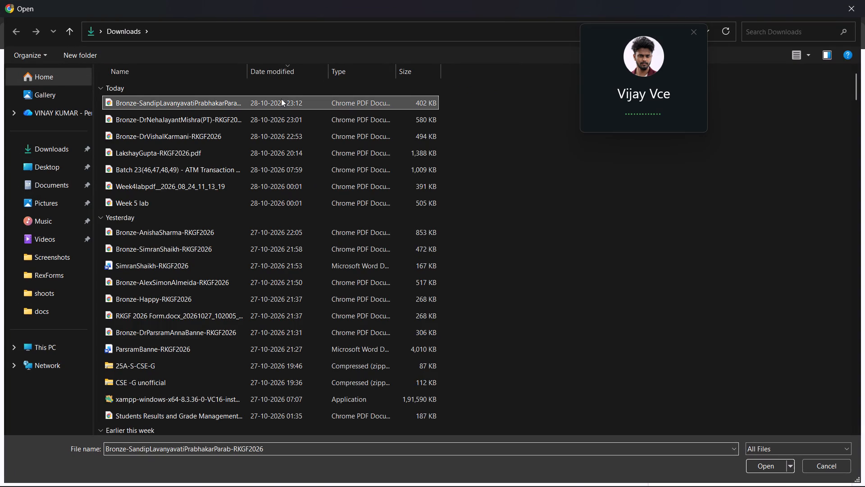
click(768, 464)
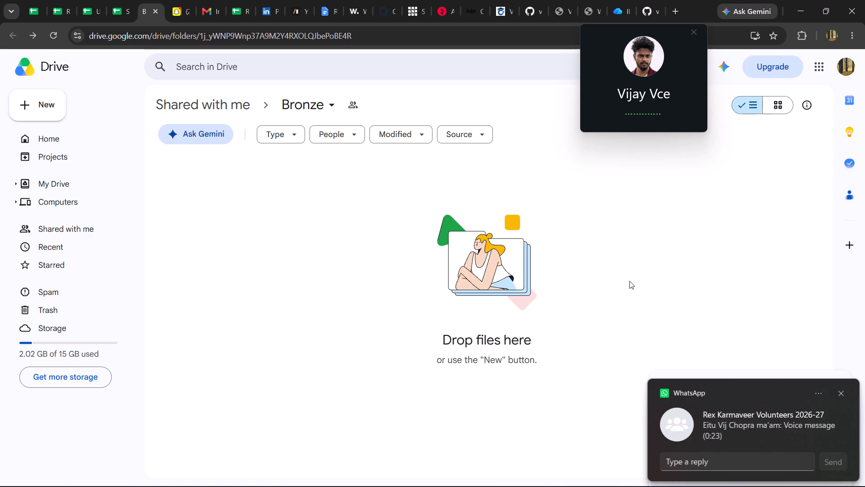
In the full Bronze file listing, copy the share link of the newly uploaded nominee PDF.
scroll(629, 281, left, 8)
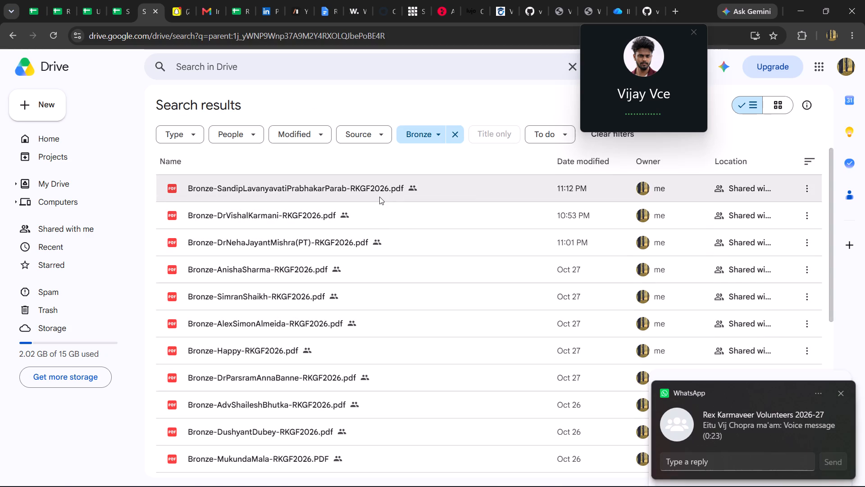
click(810, 193)
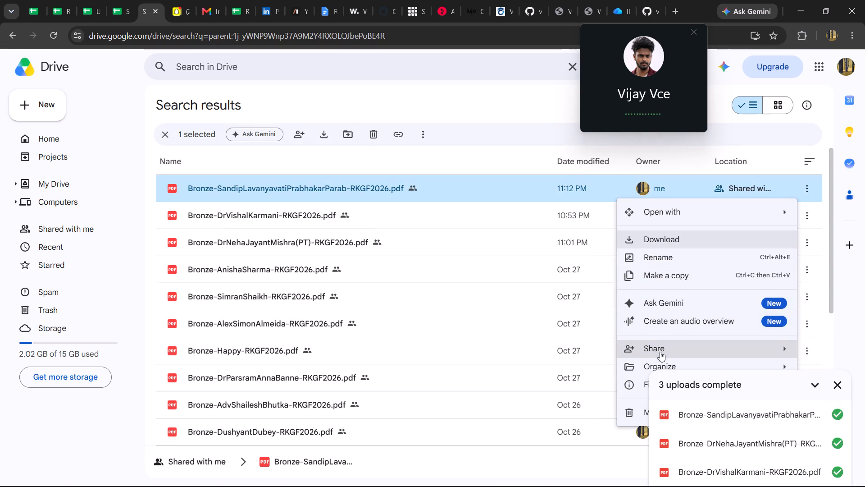
click(592, 366)
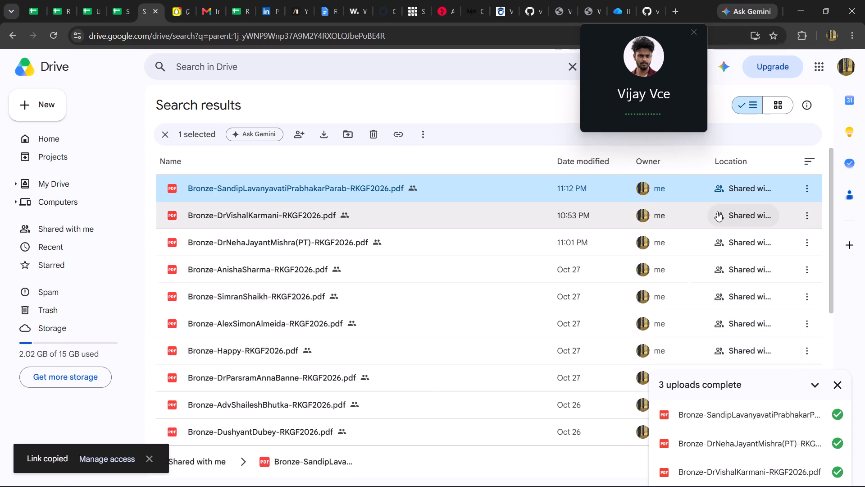
Switch to the Rex 2026-27 master list and paste the copied Drive link into row 20's PDF File Link cell, AG20.
key(alt+Tab)
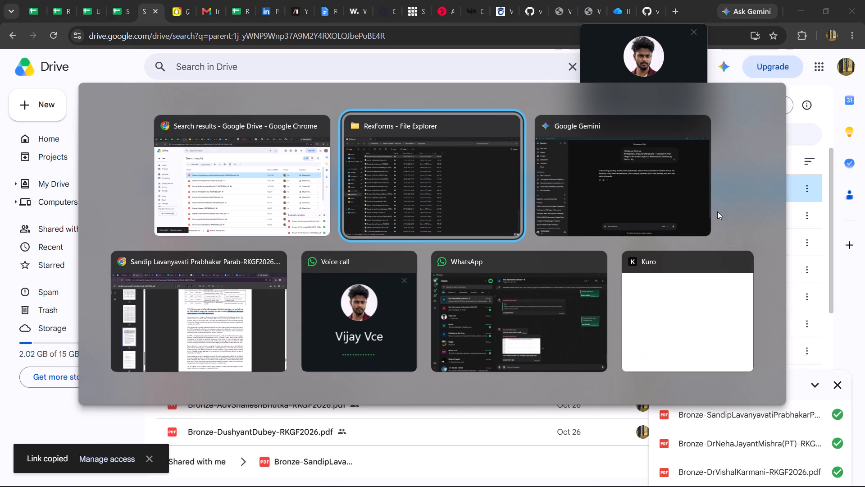
key(alt+Tab)
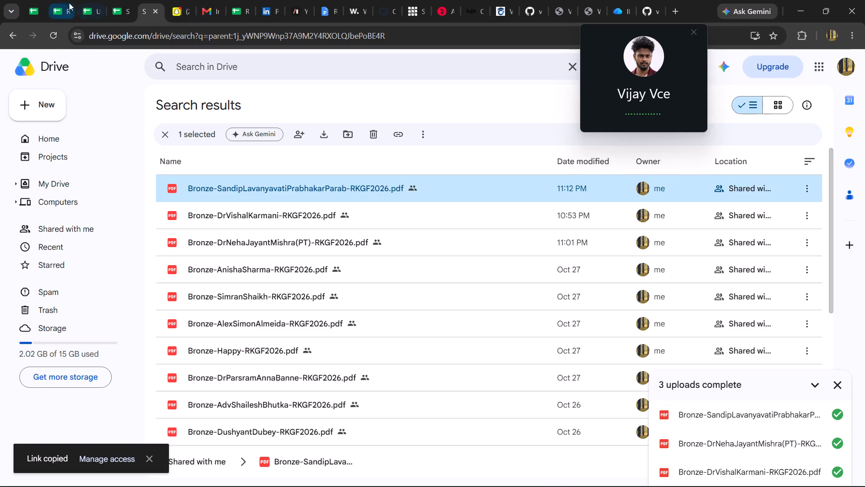
click(32, 8)
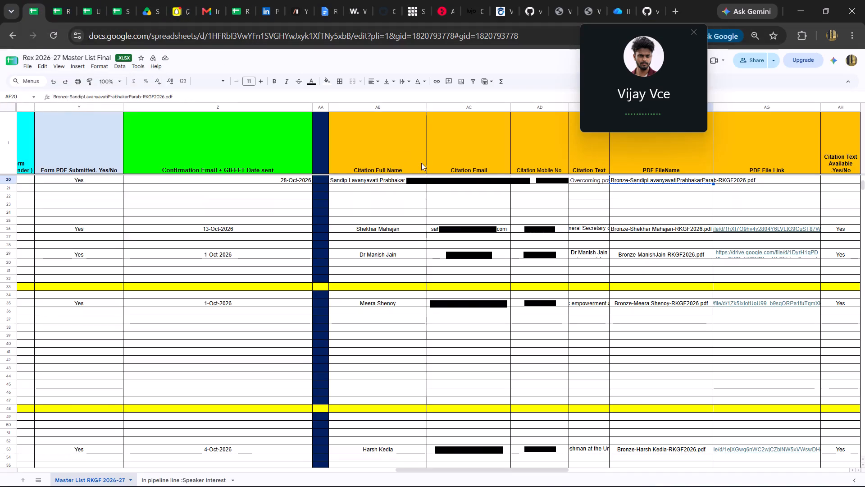
key(Right)
key(ctrl+v)
Set row 20's Citation Text Available entry, AH20, to Yes.
key(Right)
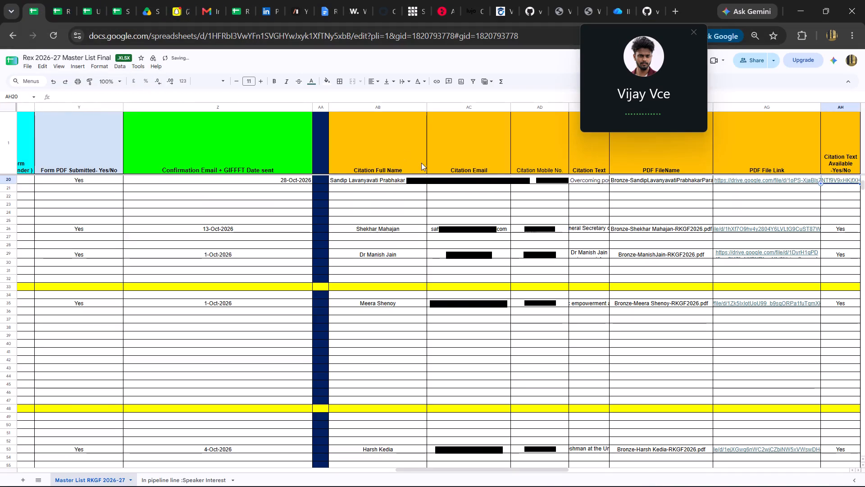
text(Yes)
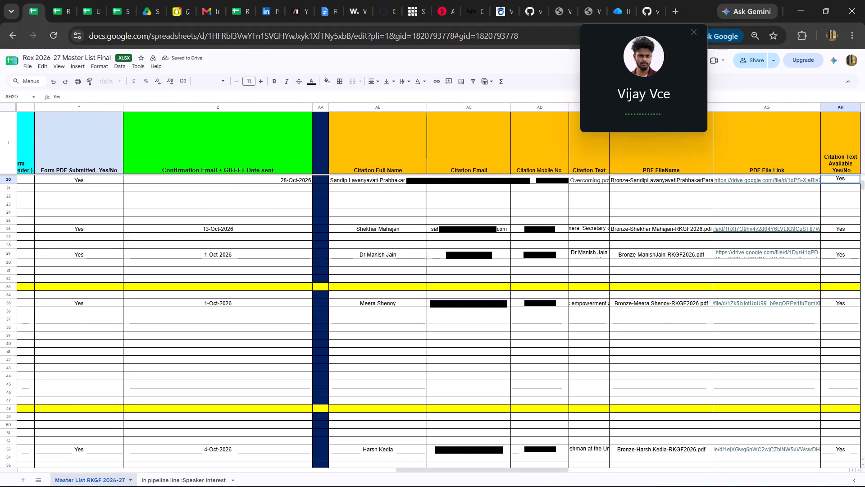
key(Right)
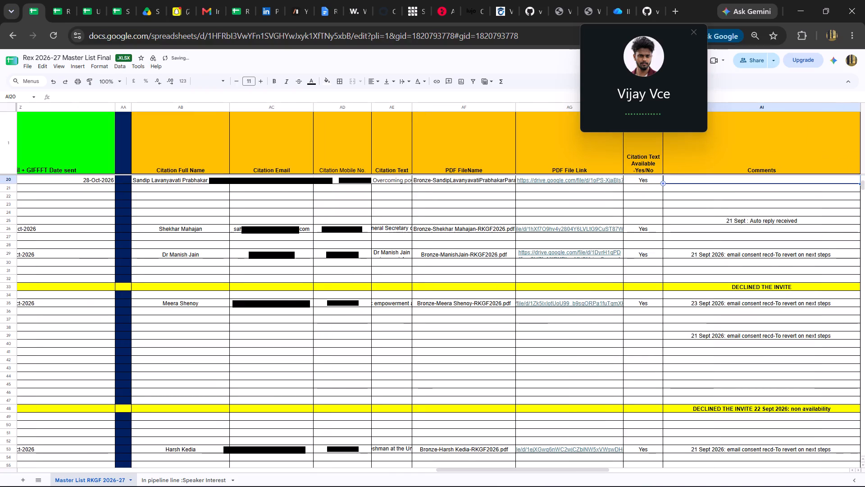
Review row 20's citation entries from Citation Mobile No. through Comments, comparing them with the neighbouring nominees' rows.
key(Left)
key(Left)
key(Left)
key(Left)
key(Left)
key(Right)
key(Right)
key(Right)
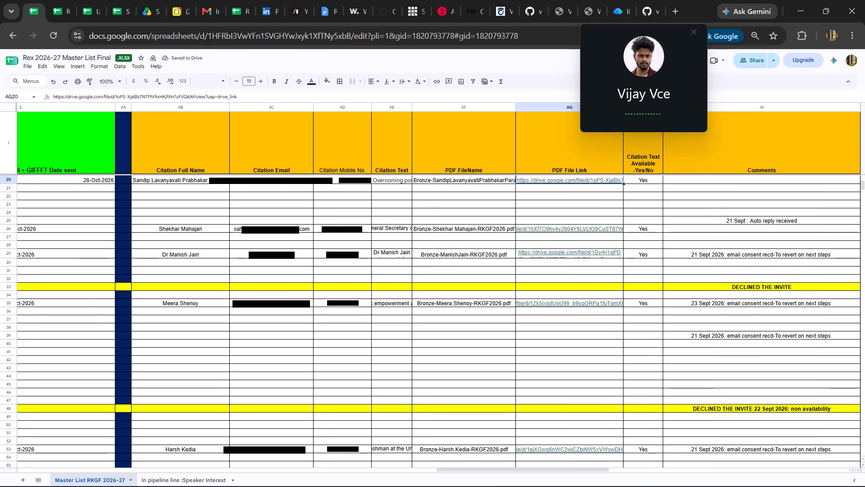
key(Right)
key(Right)
key(Right)
key(Left)
scroll(421, 163, up, 2)
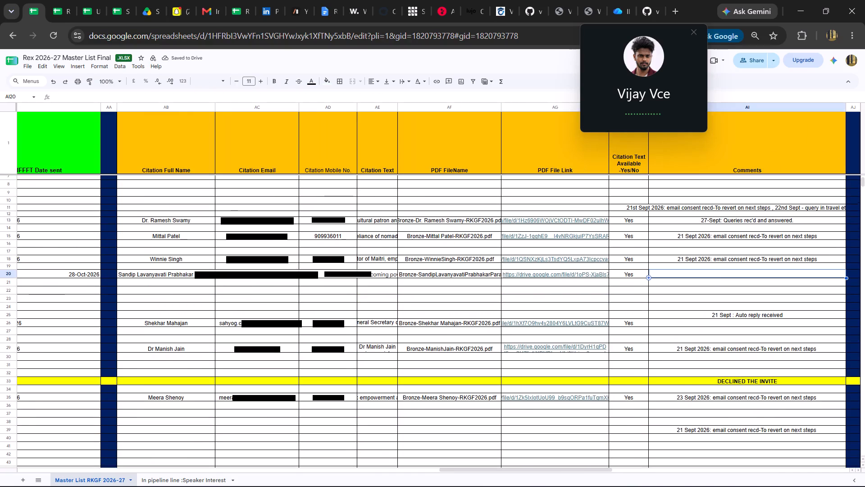
key(Right)
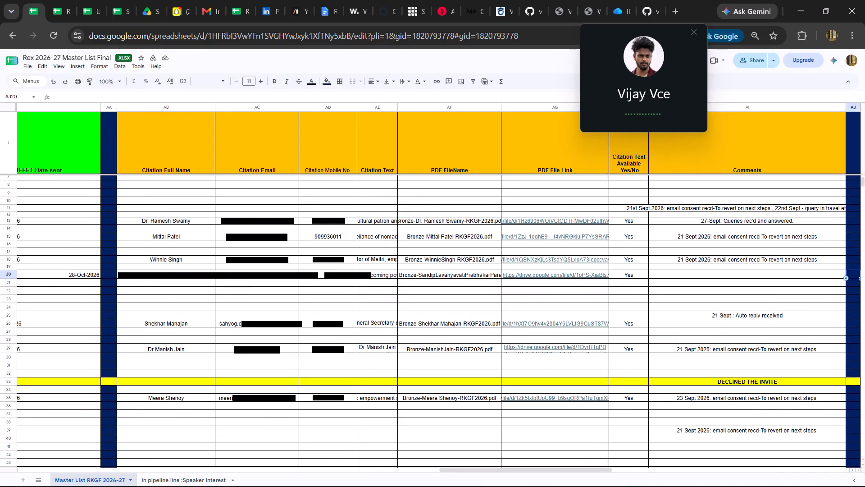
Examine row 20's entries around the PDF File Link and Comments columns, and read the full comment in AI11.
key(Right)
key(Right)
key(Left)
key(Left)
key(Left)
key(Left)
key(Left)
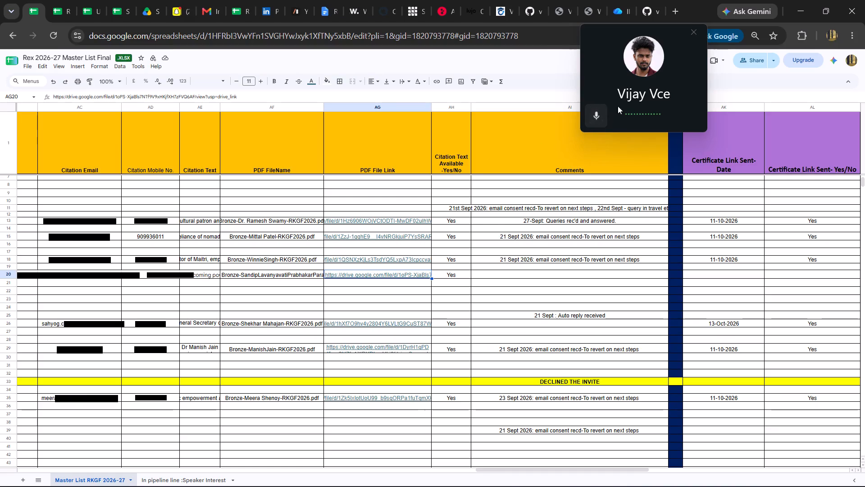
click(509, 208)
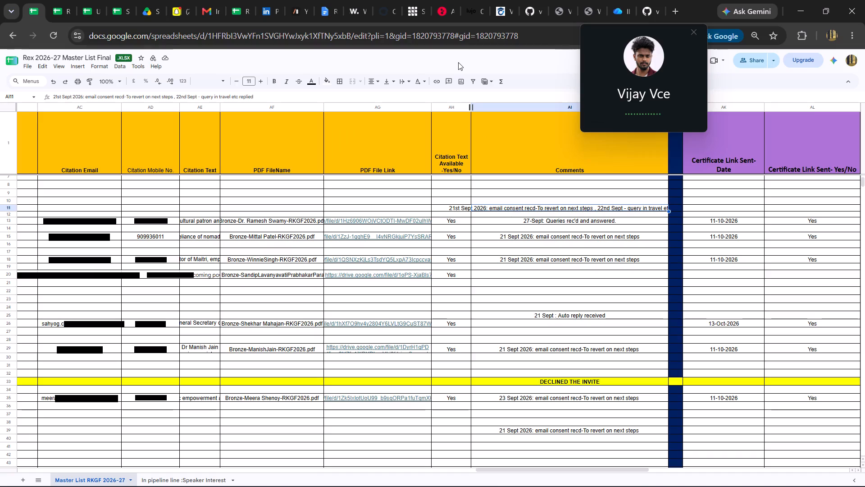
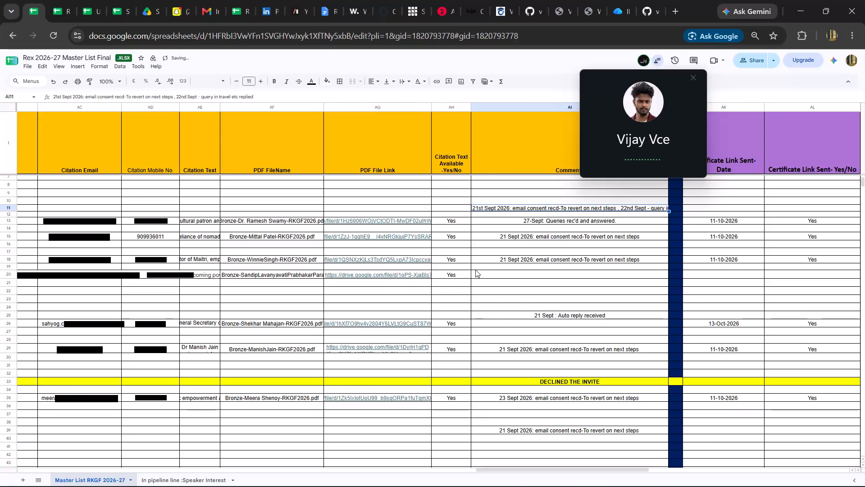
Review row 20's entries from Comments back to Form PDF Submitted, then recheck the Citation Full Name and Citation Email cells.
click(491, 276)
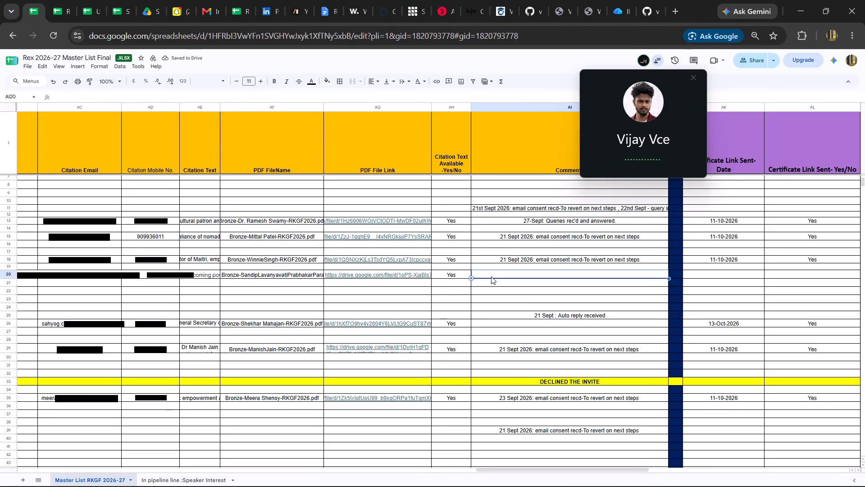
key(Left)
key(Left)
key(Left)
key(Left)
key(Left)
key(Left)
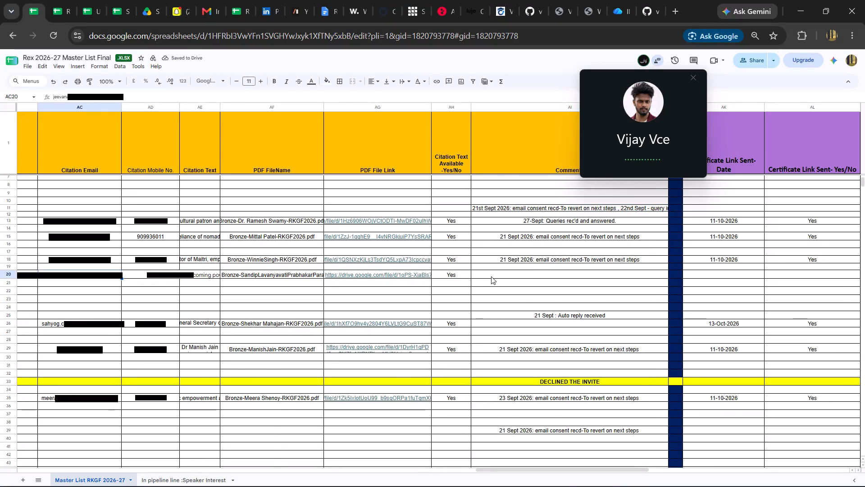
key(Left)
key(Left)
key(Left)
key(Left)
key(Right)
key(Right)
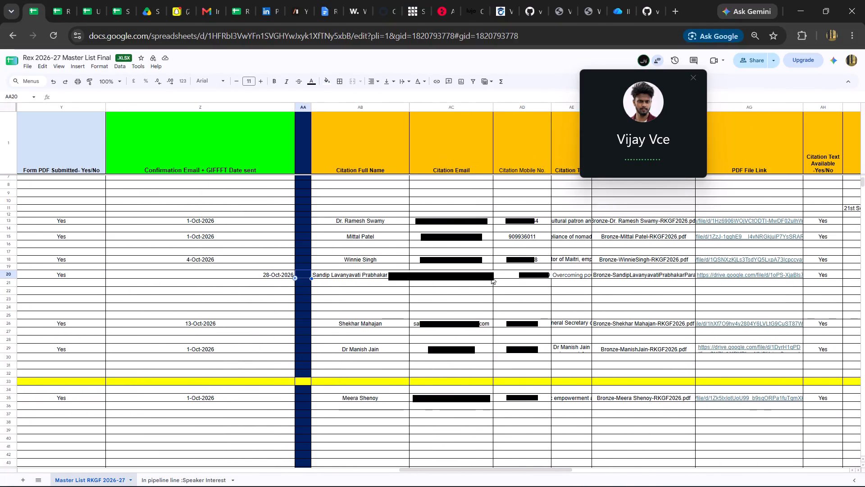
key(Right)
key(Right)
key(Left)
key(Right)
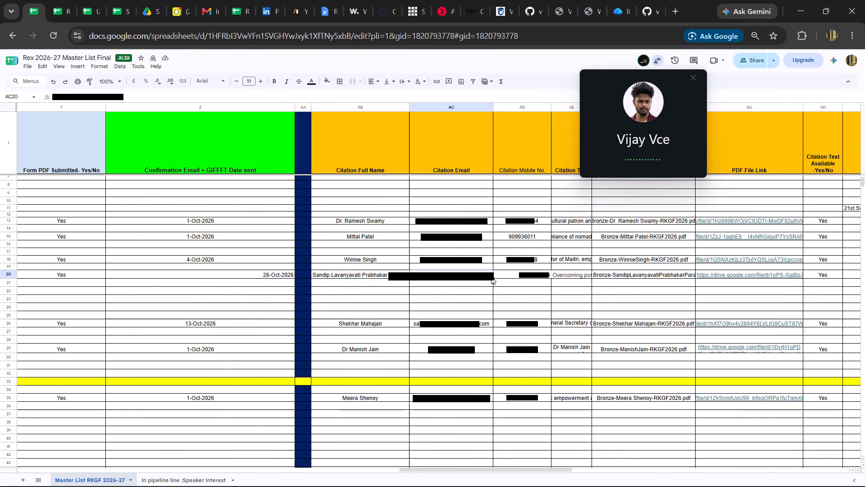
Switch from the master list to another open window.
key(alt+Tab)
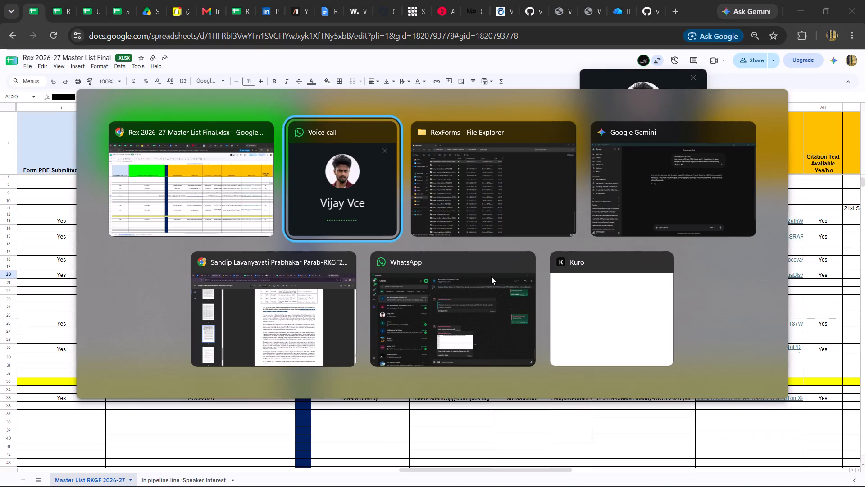
Switch to the nominee's RKGF2026 application PDF and look back through the answers from the Q17 profile summary toward the opening pages.
key(alt+Tab)
key(alt+Tab)
key(alt+Tab)
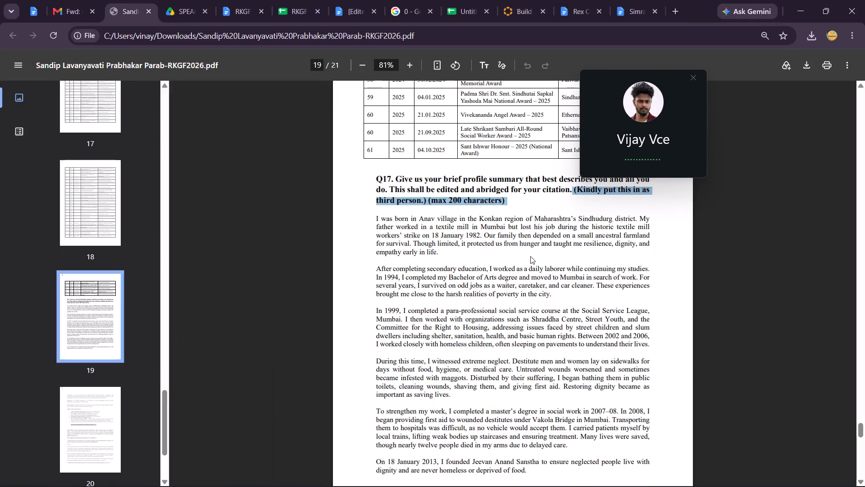
scroll(530, 256, up, 12)
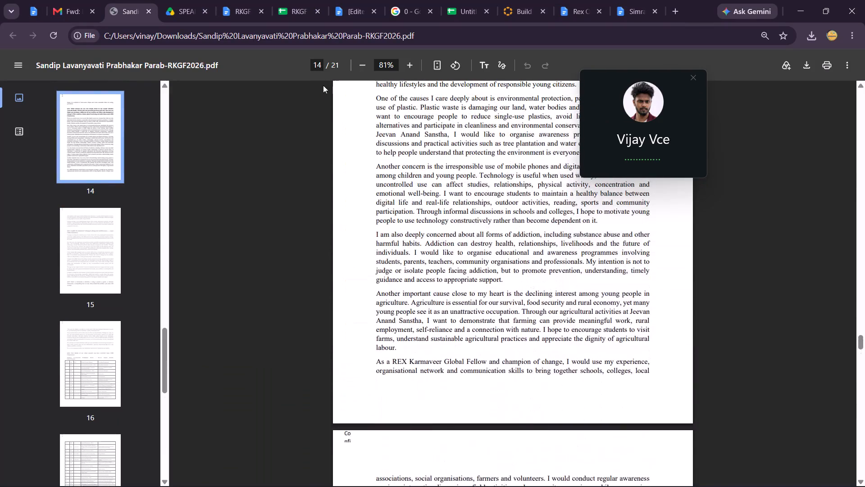
scroll(395, 181, up, 16)
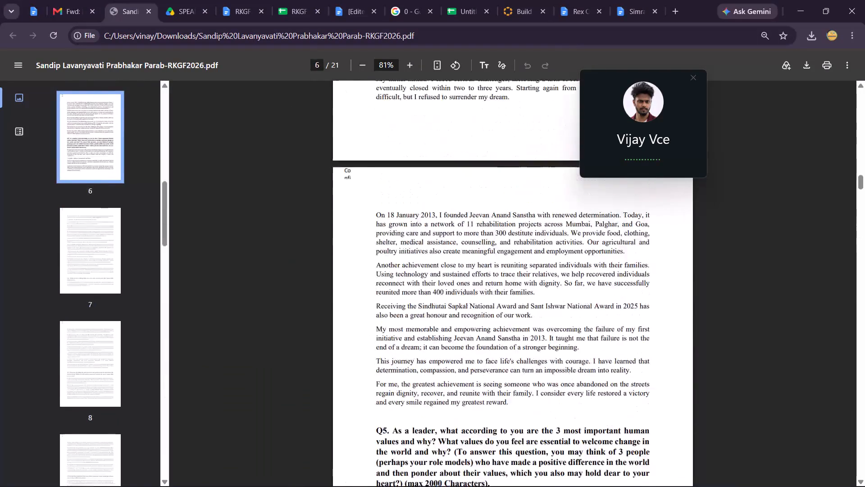
Copy the nominee's email address from item 1 on the first page of the RKGF2026 application PDF.
scroll(395, 181, up, 12)
scroll(395, 181, down, 2)
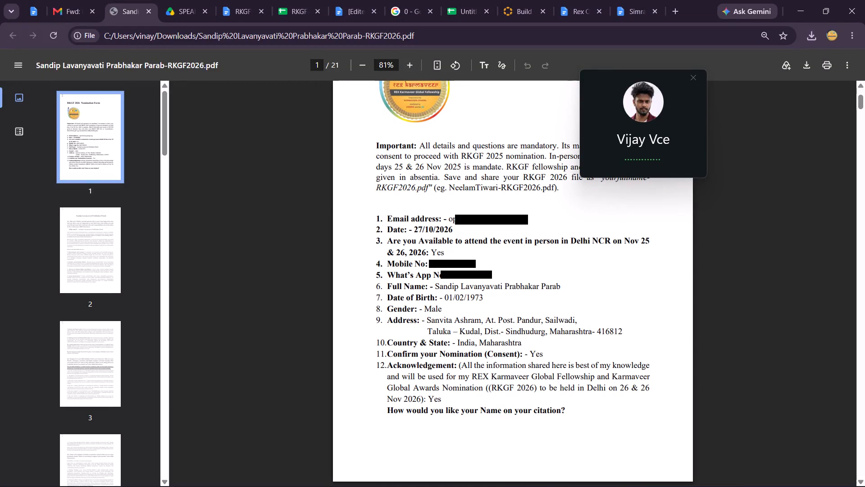
drag(445, 219, 581, 225)
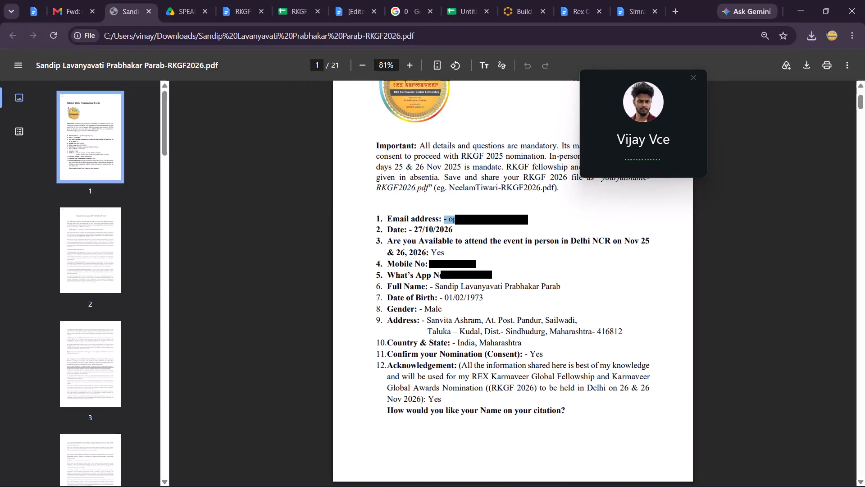
drag(581, 225, 587, 224)
click(587, 224)
drag(539, 219, 539, 221)
drag(539, 221, 530, 216)
drag(530, 216, 536, 218)
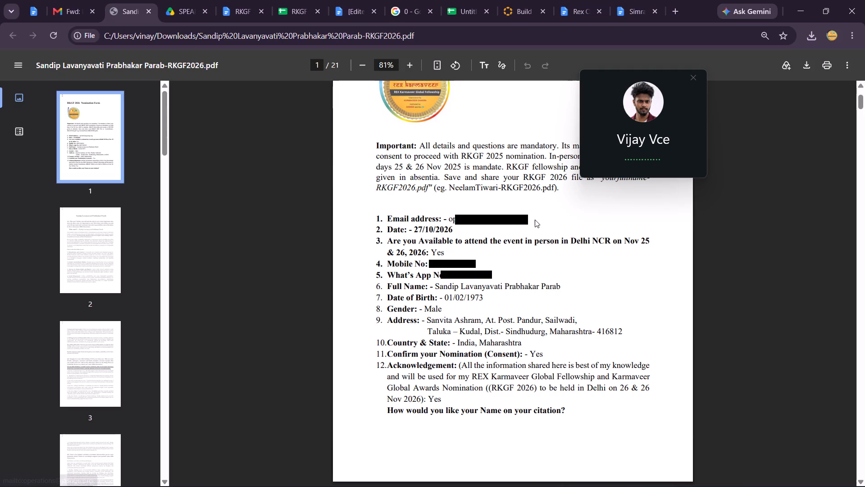
drag(532, 221, 539, 220)
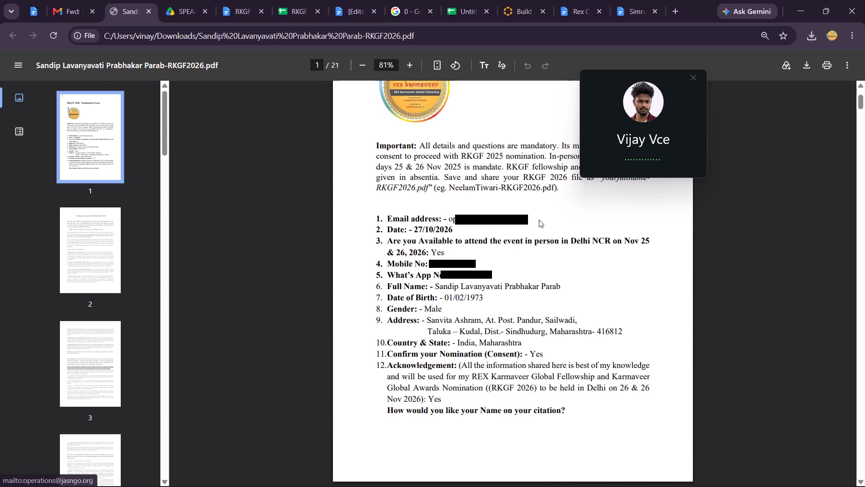
drag(539, 220, 537, 216)
drag(537, 216, 493, 212)
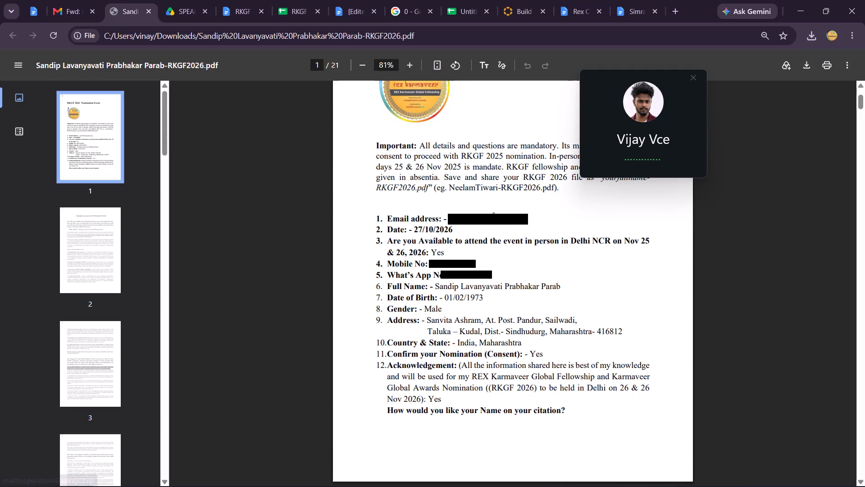
drag(493, 212, 448, 221)
drag(448, 221, 534, 221)
drag(534, 221, 535, 221)
key(ctrl+c)
key(ctrl+c)
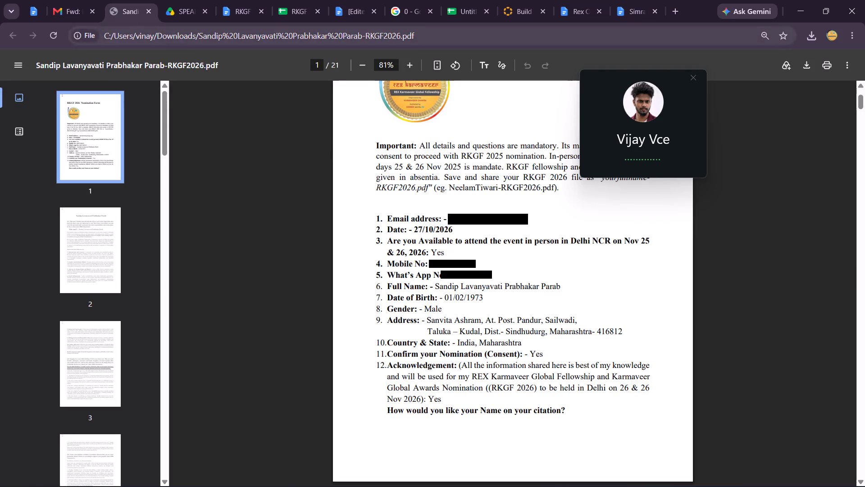
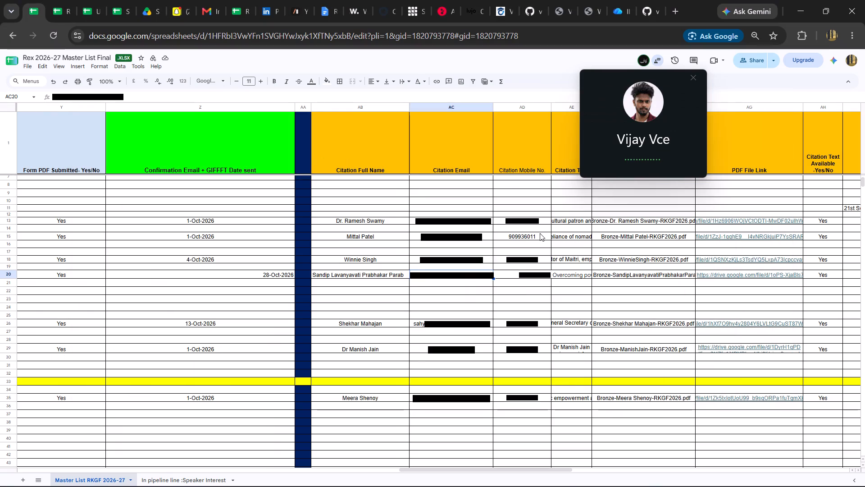
Check row 20's citation entries from Citation Email, AC20, across to the PDF file name in AF20.
key(Right)
key(Right)
key(Right)
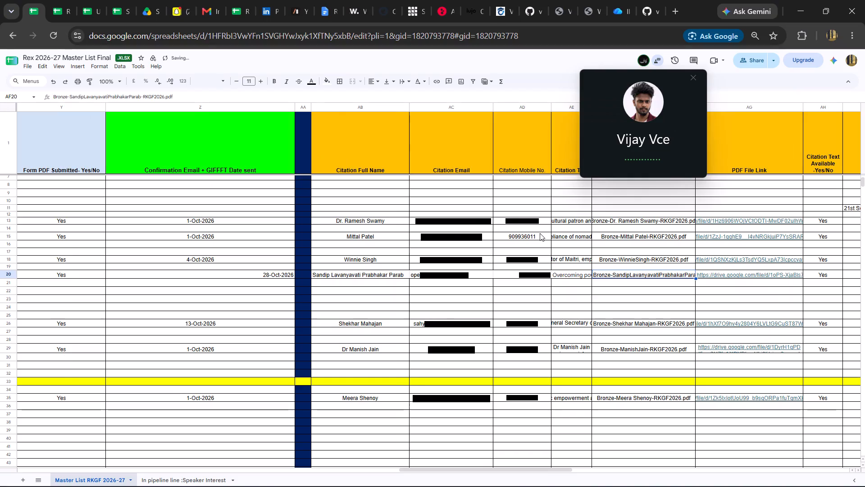
Copy the nominee's citation email from row 20 of the master list.
key(Left)
key(Left)
key(Left)
key(Left)
key(Left)
key(Left)
key(Right)
key(Right)
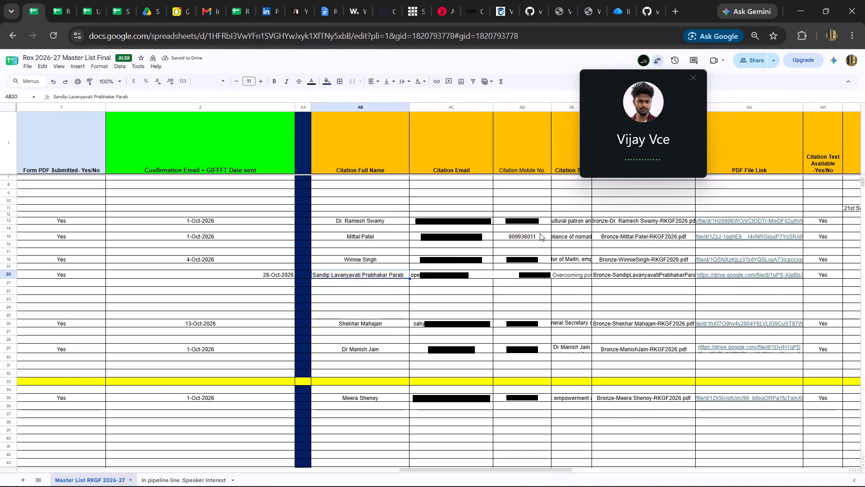
key(Right)
key(ctrl+c)
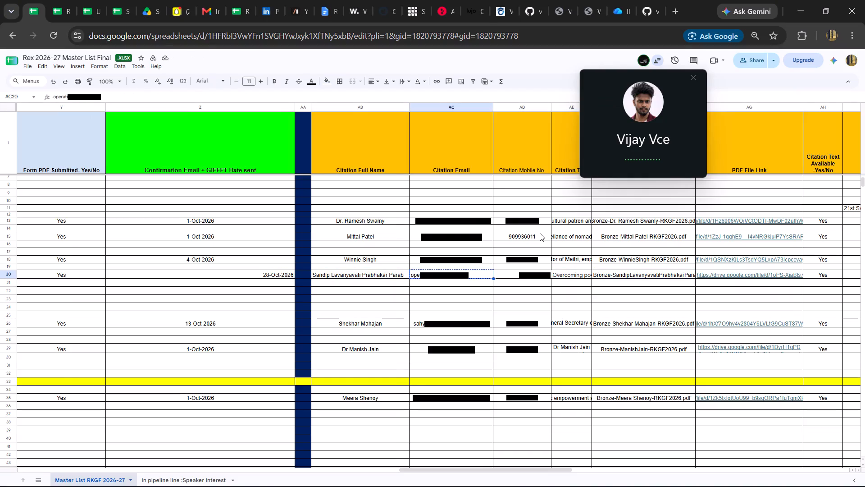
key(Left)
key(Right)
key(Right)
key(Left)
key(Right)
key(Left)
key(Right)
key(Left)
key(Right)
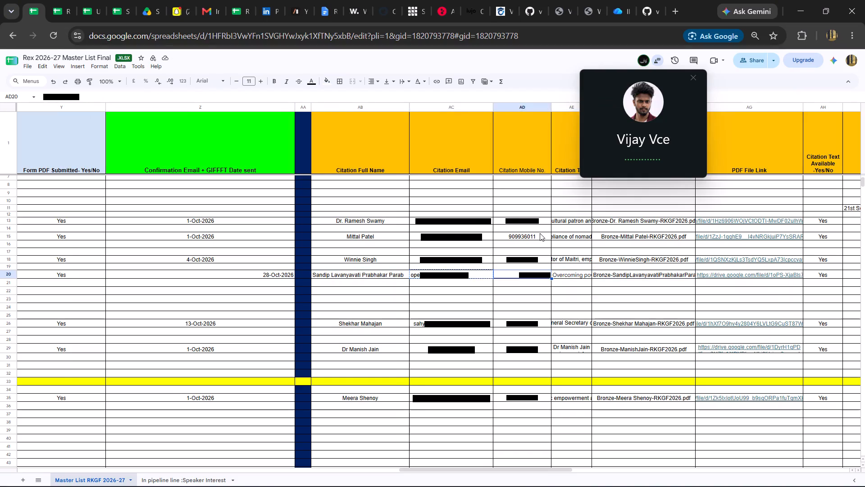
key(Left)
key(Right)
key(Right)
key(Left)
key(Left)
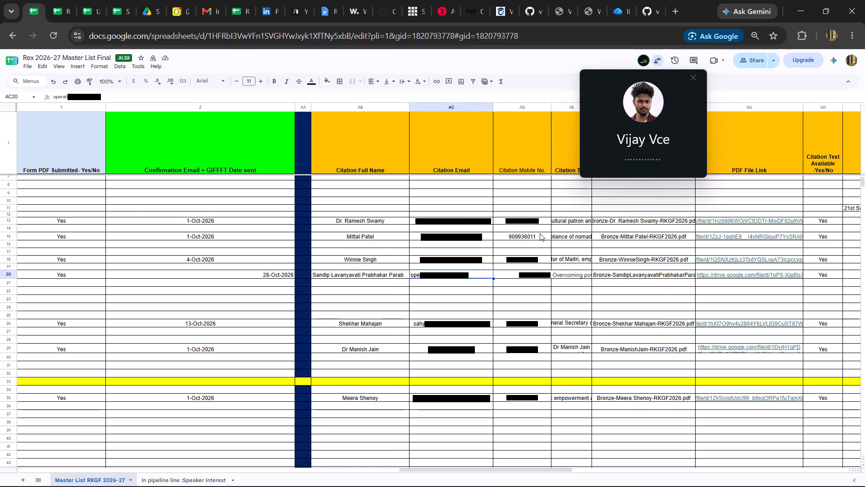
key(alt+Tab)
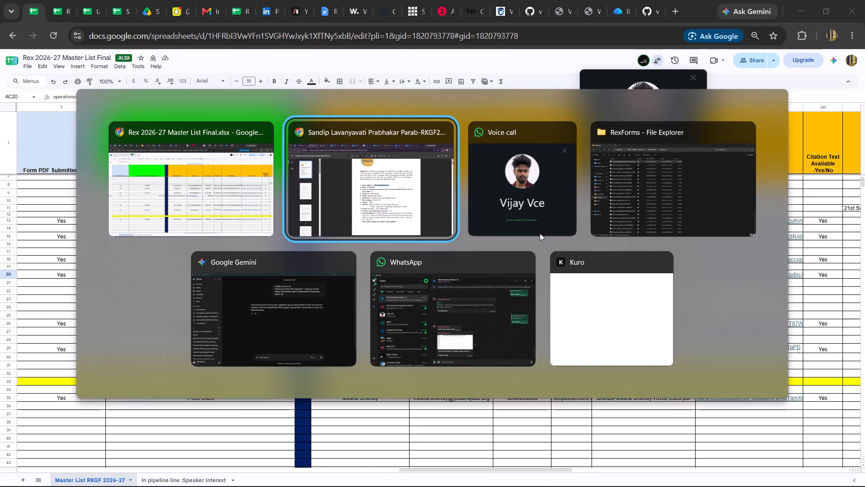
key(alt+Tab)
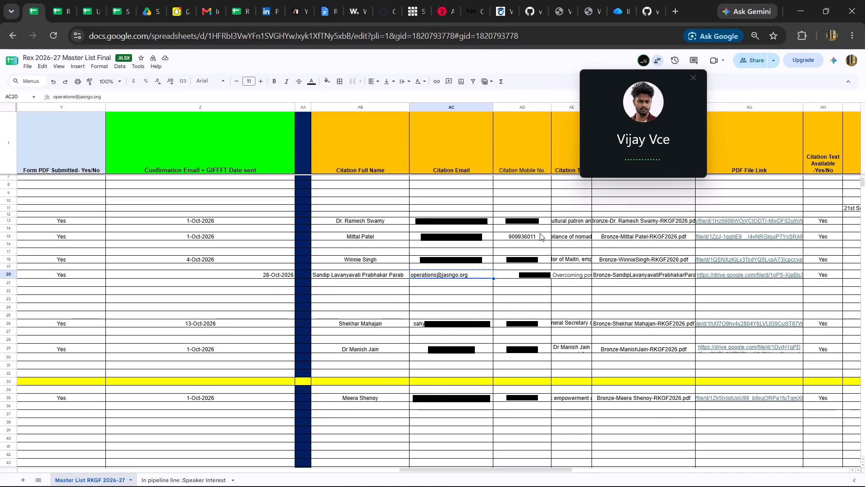
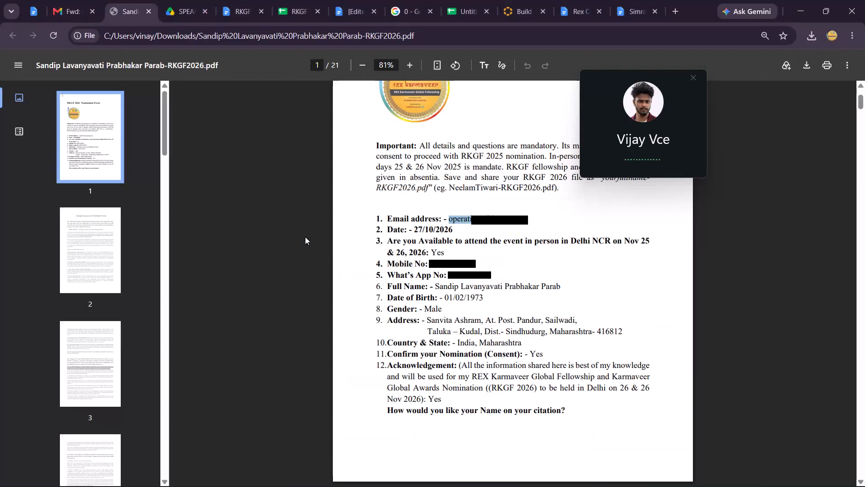
Switch from the nominee's application PDF back to row 20's citation details in the Rex 2026-27 Master List.
key(alt+Tab)
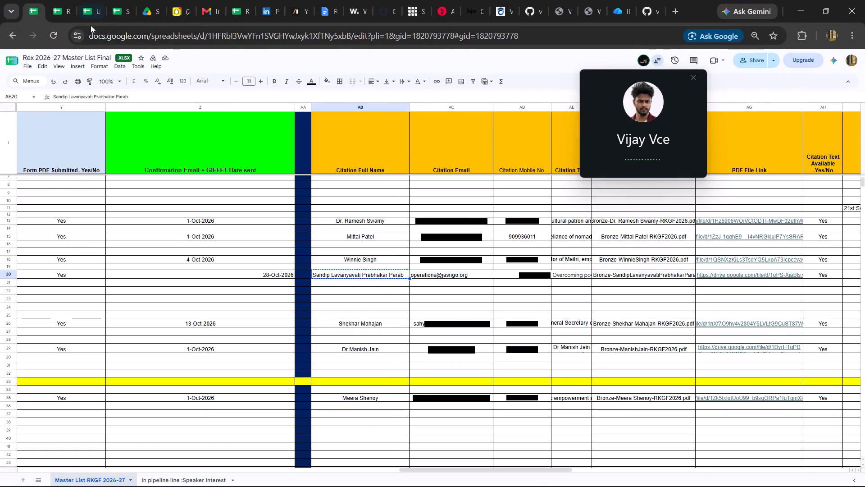
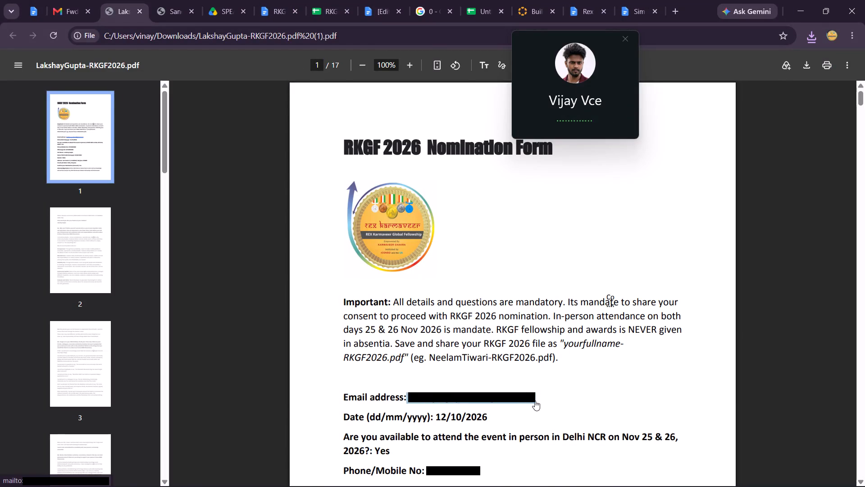
Search the Rex 2026-27 master list across all sheets for the email address copied from the open nomination PDF.
key(alt+Tab)
key(ctrl+h)
key(ctrl+v)
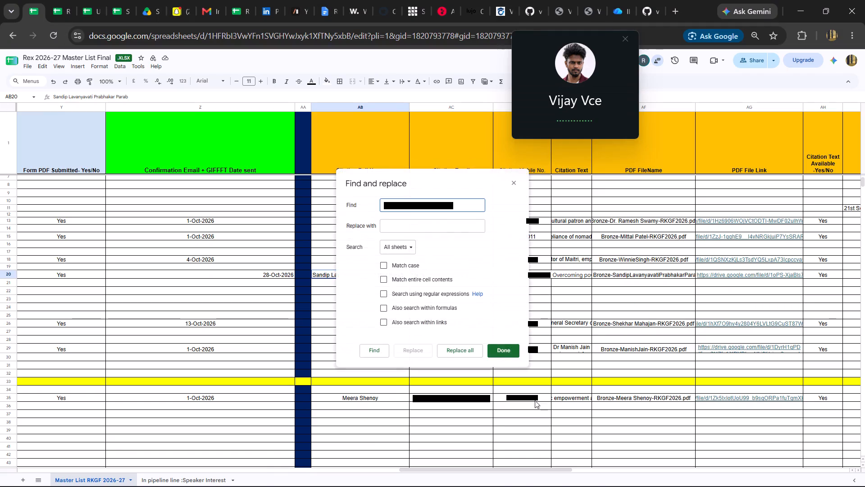
key(ctrl+Left)
key(ctrl+Left)
key(ctrl+Left)
key(ctrl+Left)
key(ctrl+Left)
key(ctrl+Left)
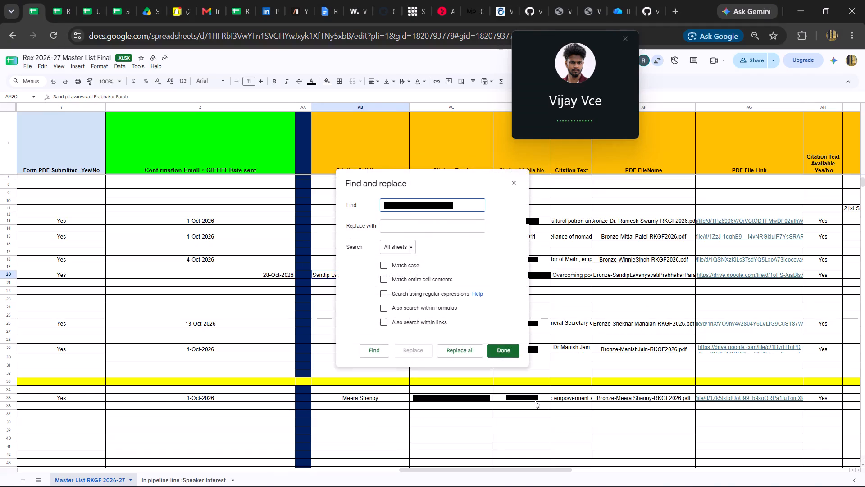
key(ctrl+Left)
key(BackSpace)
key(BackSpace)
key(Return)
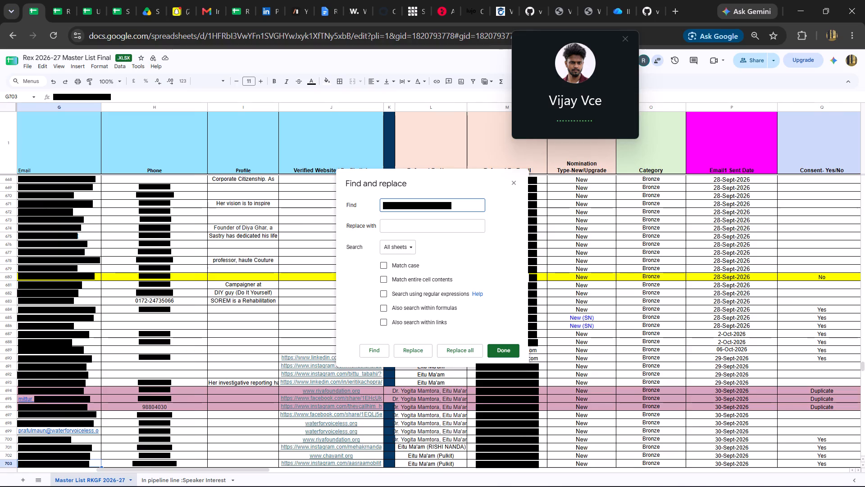
key(Escape)
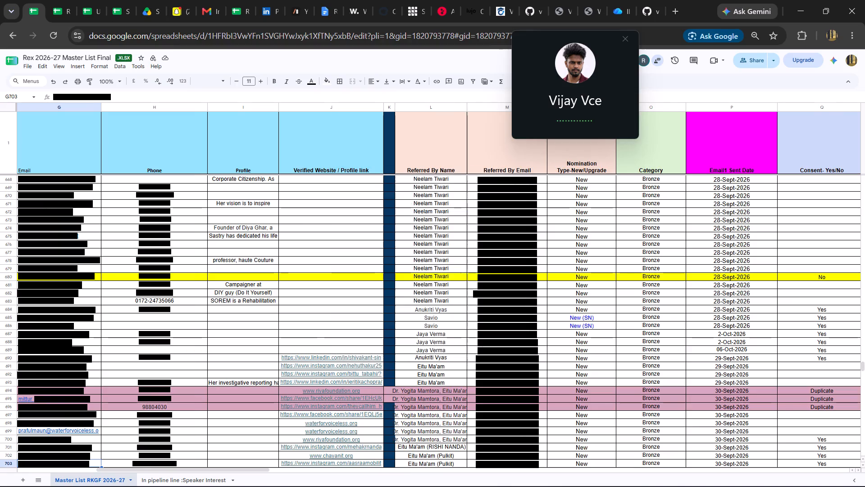
In row 703, set Form PDF Submitted to Yes and the Confirmation Email + GIFFFT date to 28-Oct-2026.
key(Right)
key(Right)
key(Right)
key(Right)
key(Right)
key(Right)
key(Right)
key(Right)
key(Right)
key(Right)
key(Right)
key(Right)
key(Right)
key(Right)
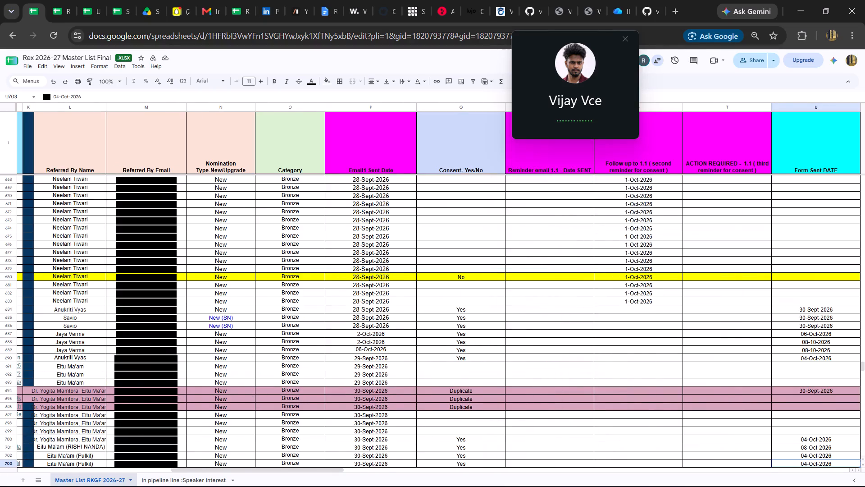
key(Right)
key(Right)
key(Right)
key(Right)
key(Right)
key(Right)
key(Right)
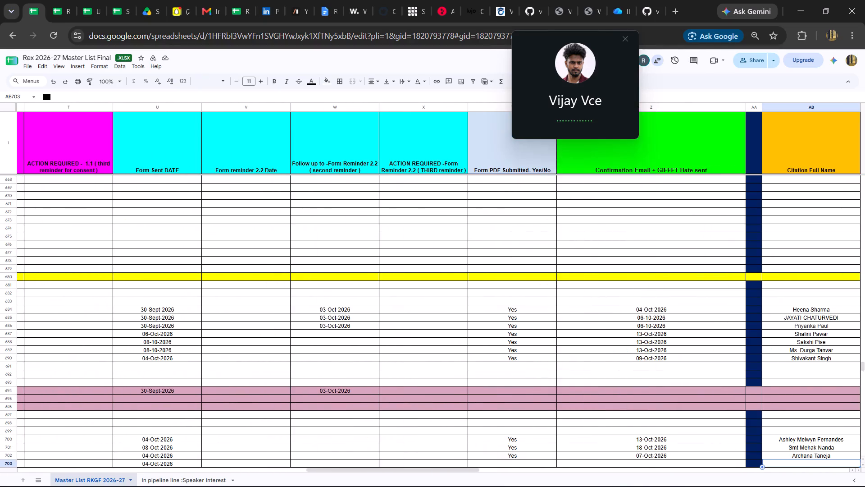
key(Left)
key(Left)
key(Left)
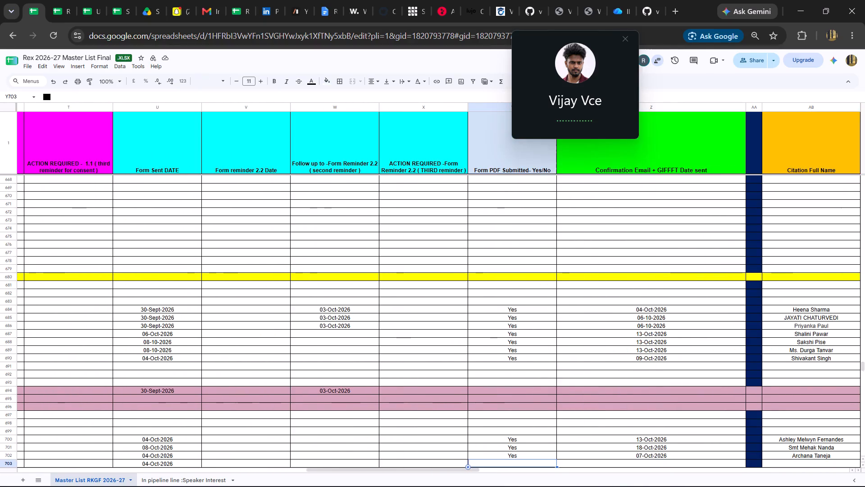
text(Yes)
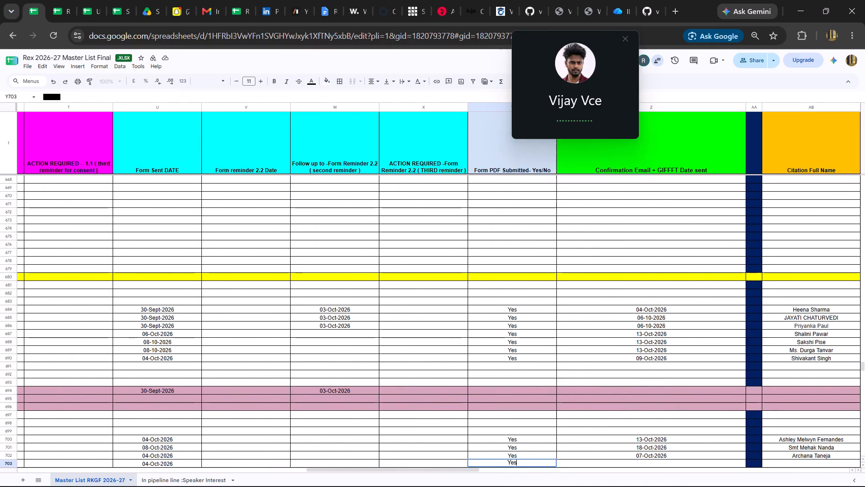
key(Right)
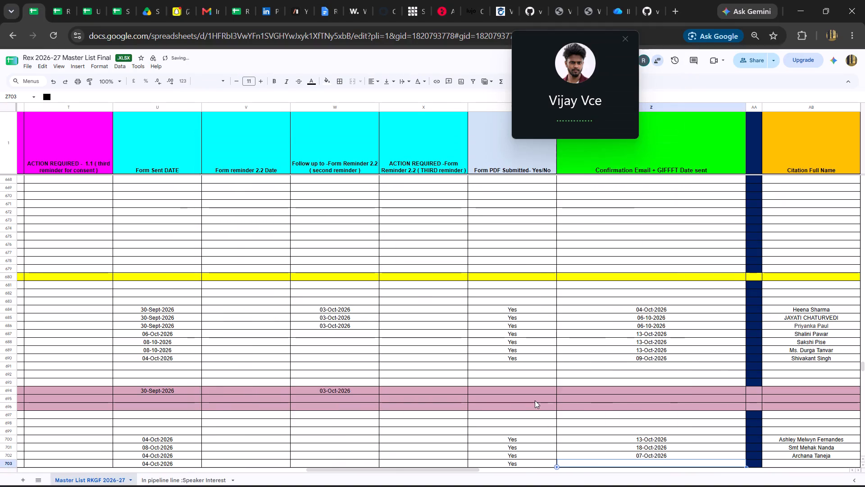
text(28-Oct-2026)
key(Right)
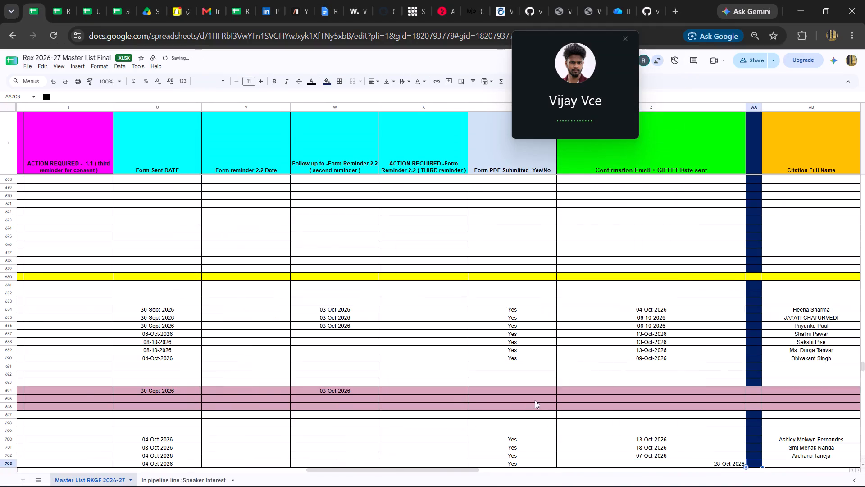
Paste the nominee's copied email address into the Citation Email cell of row 703.
key(Right)
key(Right)
key(Right)
key(Right)
key(Right)
key(Left)
key(Left)
key(Left)
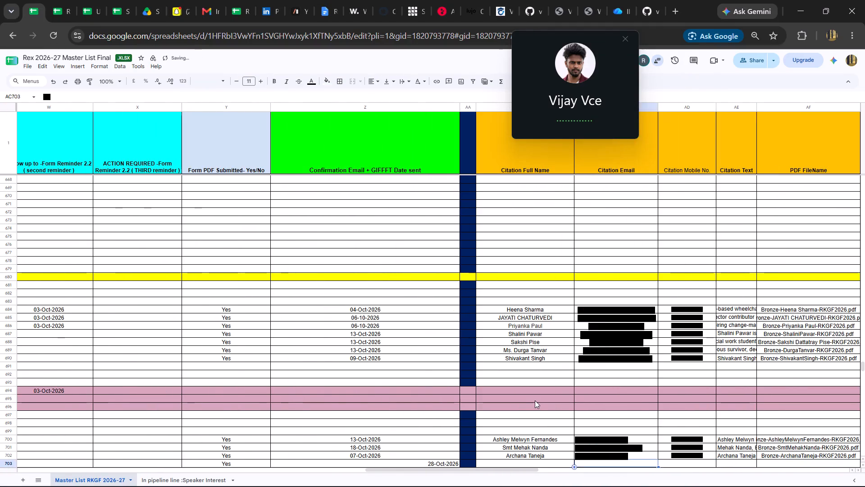
key(Left)
key(Right)
key(alt+Tab)
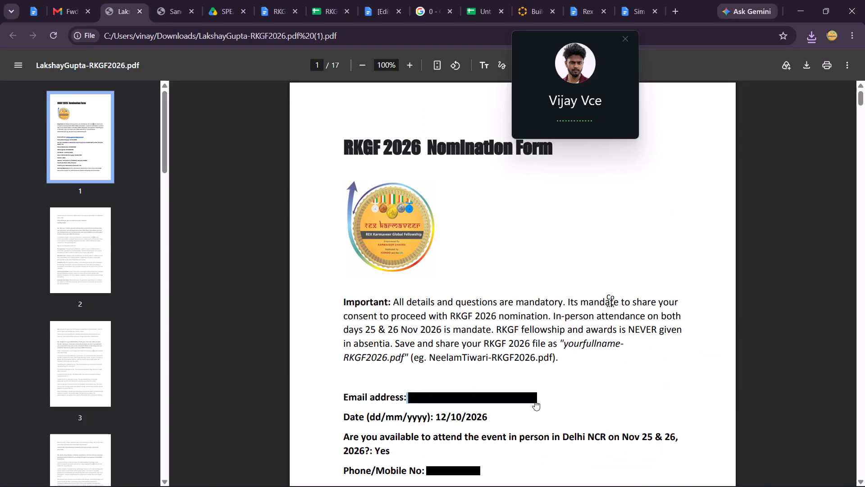
key(alt+Tab)
key(ctrl+v)
Copy the preferred citation name from page 2 of the nomination PDF into row 703's Citation Full Name cell.
key(Left)
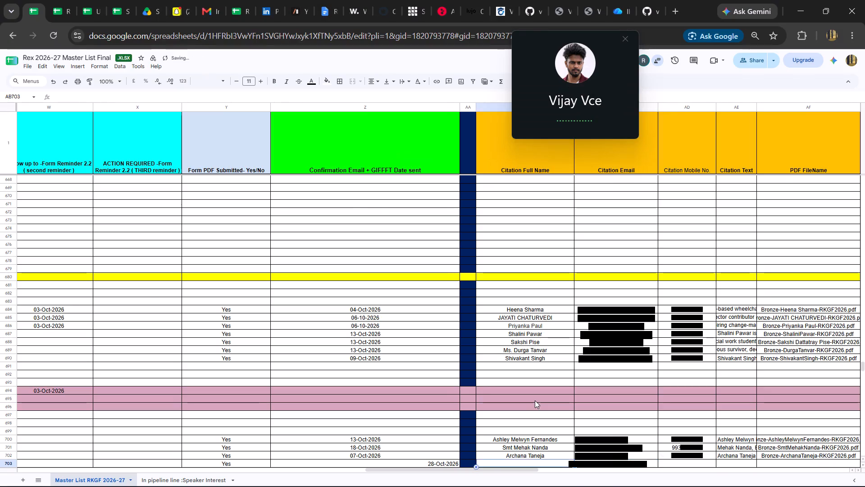
key(alt+Tab)
scroll(466, 434, down, 2)
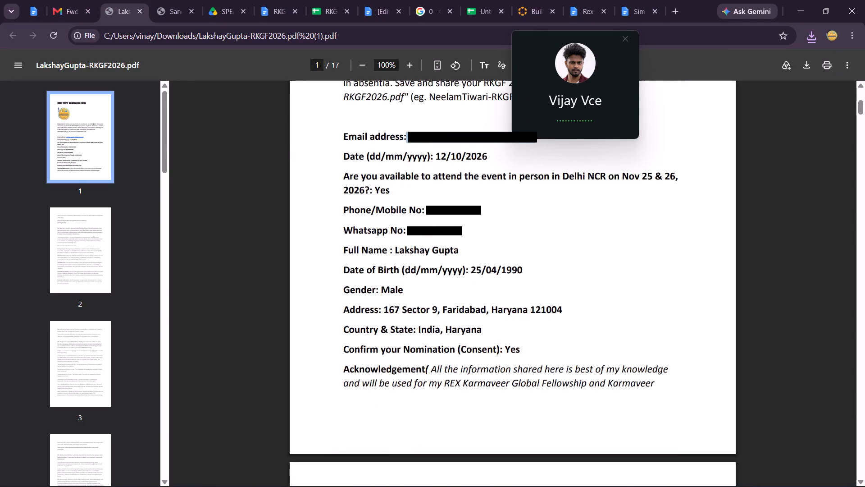
scroll(466, 434, down, 3)
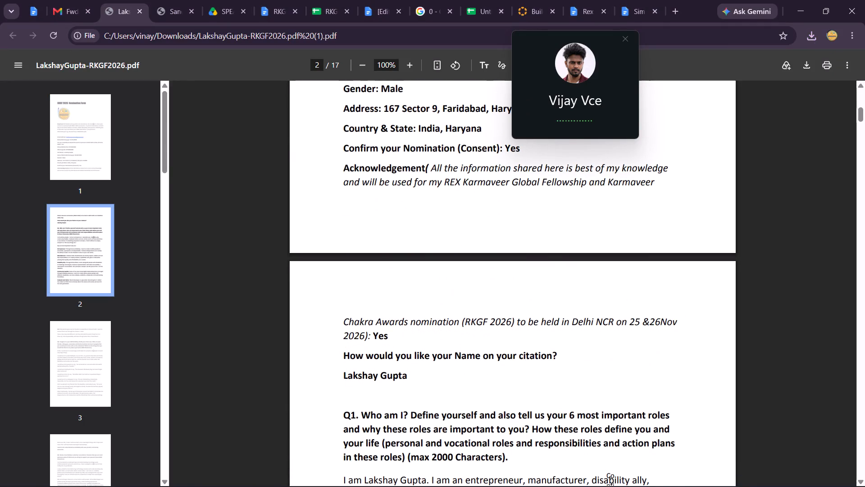
drag(406, 377, 339, 377)
key(ctrl+c)
key(alt+Tab)
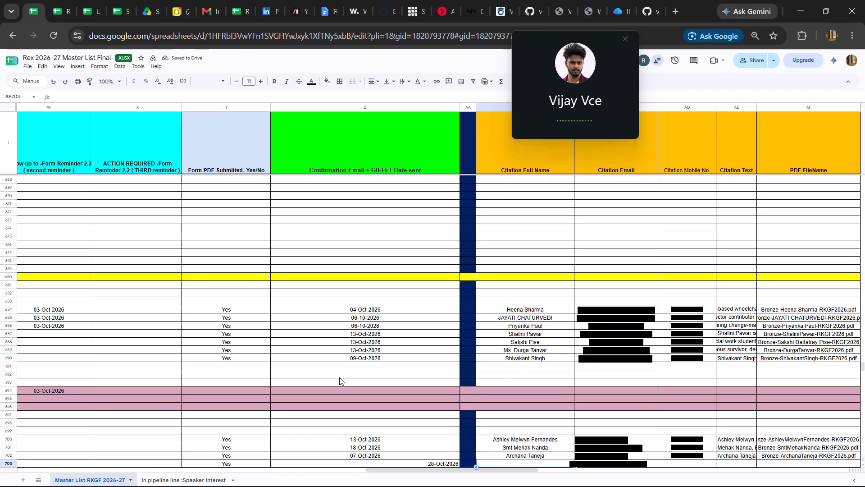
key(ctrl+v)
Copy the phone/mobile number from page 1 of the nomination PDF into row 703's Citation Mobile No. cell.
key(Right)
key(Right)
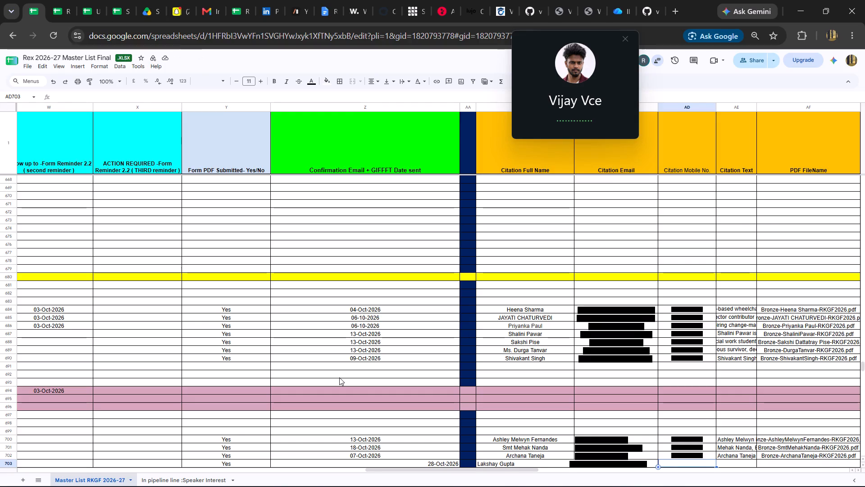
scroll(339, 377, down, 1)
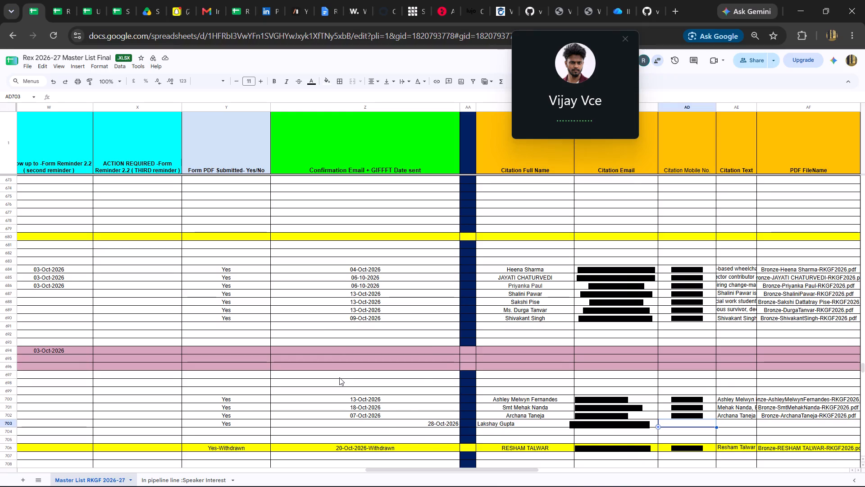
key(alt+Tab)
scroll(379, 352, up, 4)
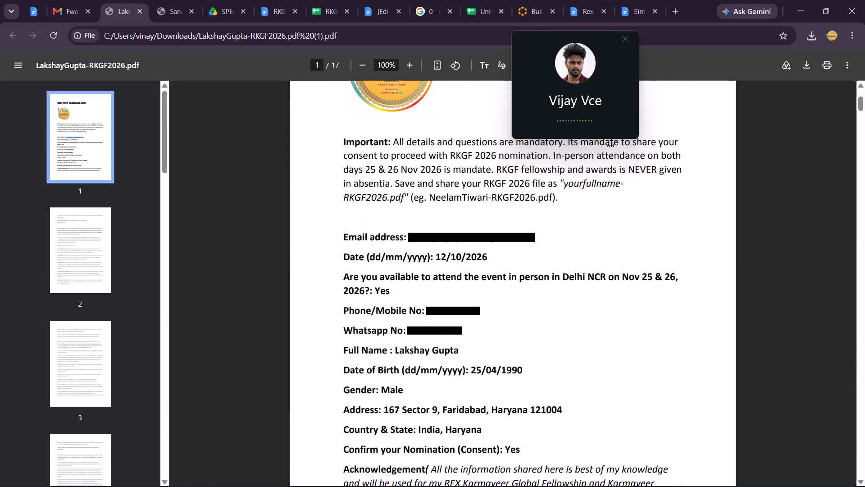
double_click(450, 311)
key(ctrl+c)
key(alt+Tab)
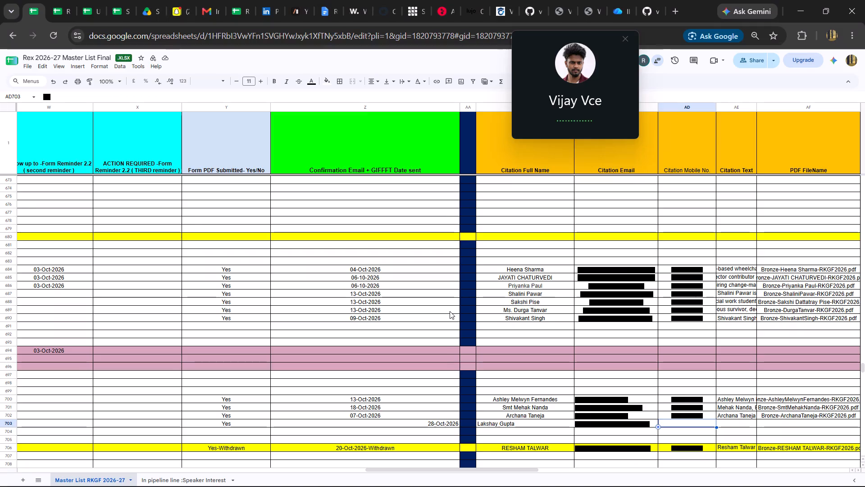
key(ctrl+v)
Copy the short personal summary text from the nomination PDF into row 703's Citation Text cell.
key(Right)
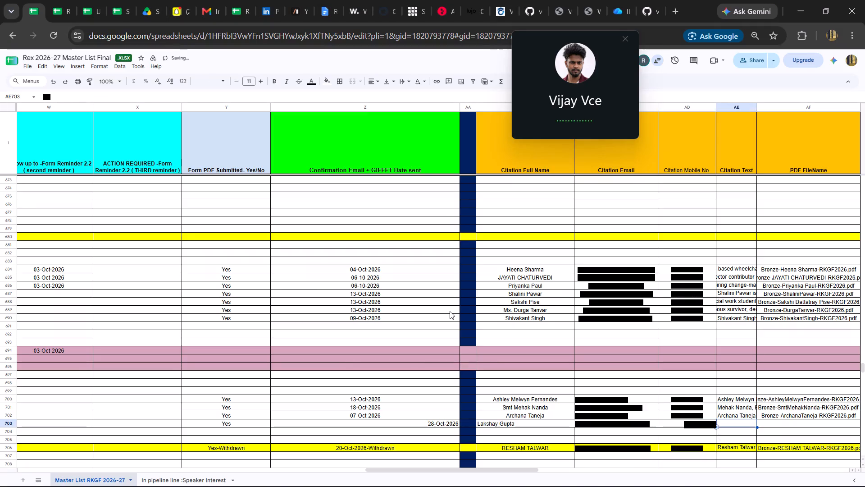
key(alt+Tab)
scroll(450, 311, down, 15)
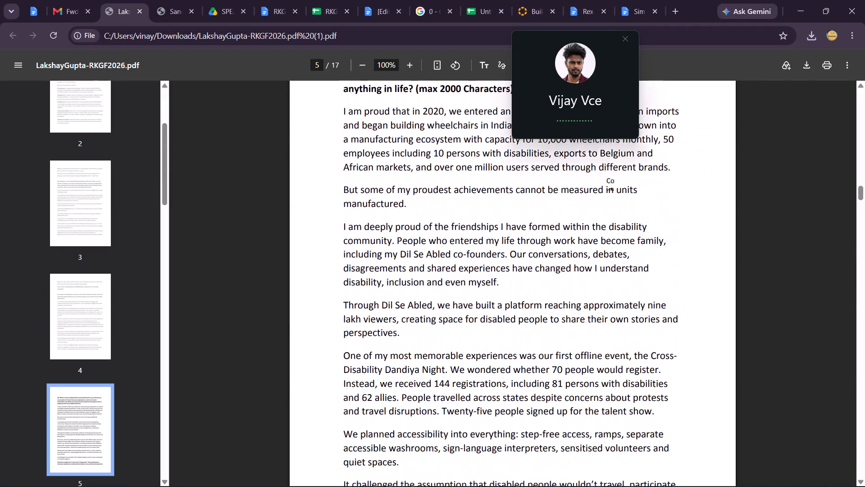
Copy the romanised Hindi text under question 17 on page 16 of the nomination PDF into row 703's Citation Text cell.
scroll(450, 311, down, 20)
scroll(450, 311, down, 6)
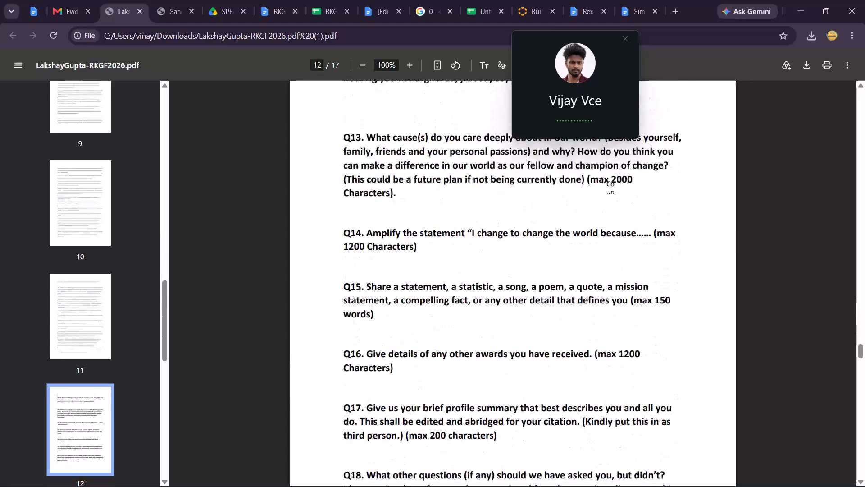
scroll(450, 311, down, 9)
scroll(450, 311, up, 7)
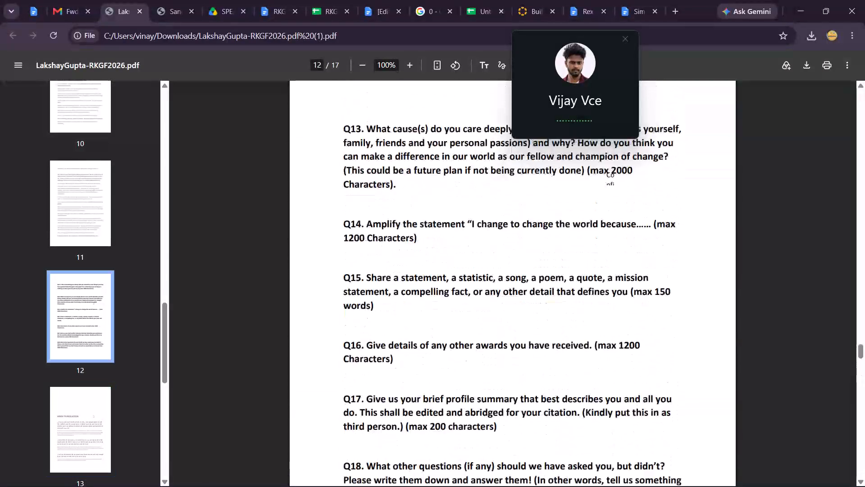
scroll(450, 311, up, 7)
scroll(450, 311, down, 5)
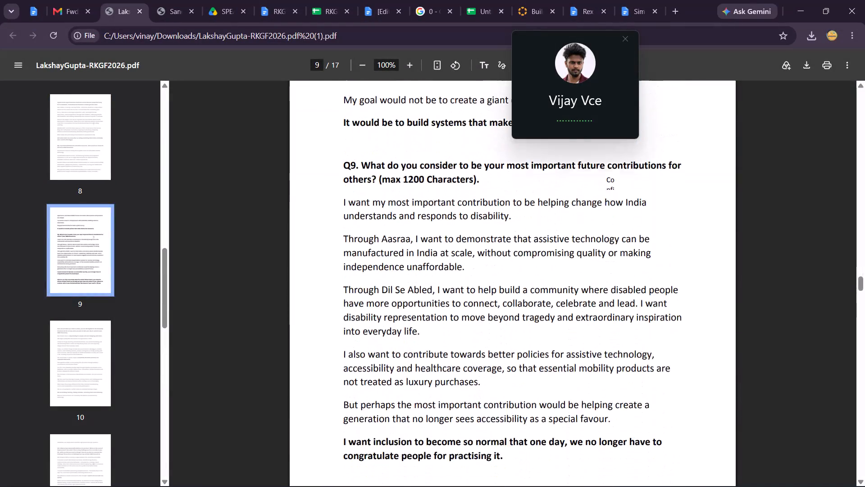
scroll(450, 311, down, 6)
scroll(450, 311, up, 3)
scroll(450, 311, down, 5)
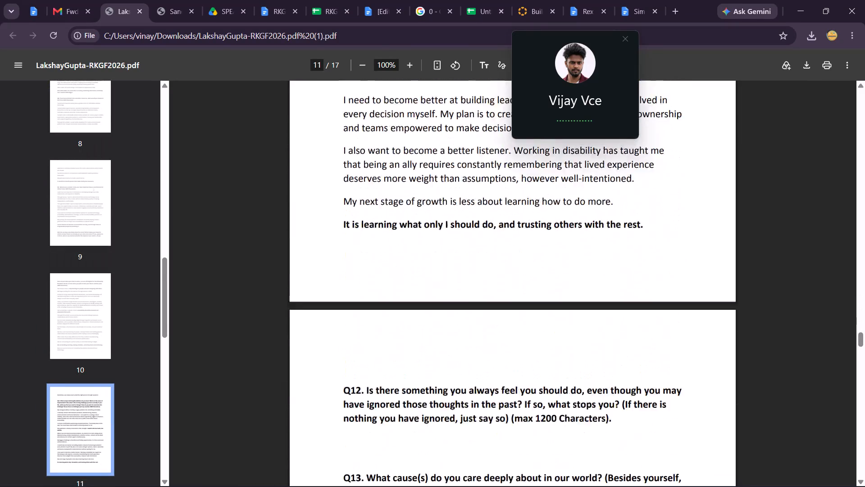
scroll(450, 311, down, 3)
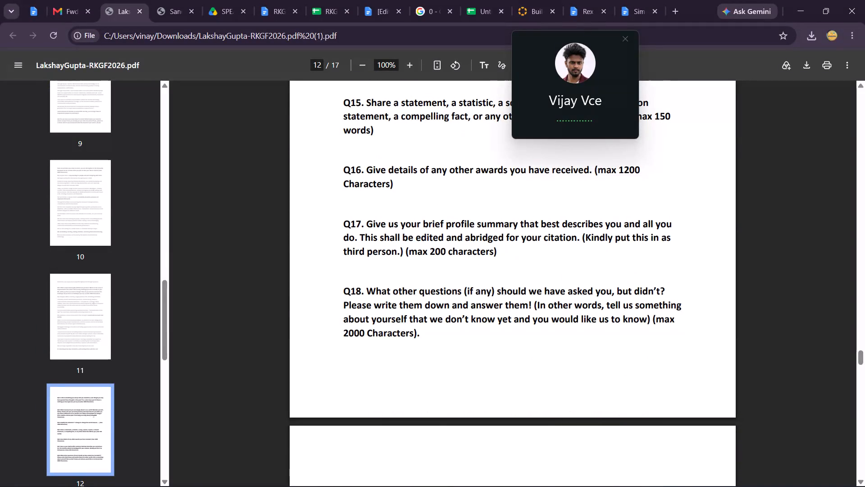
scroll(394, 257, down, 7)
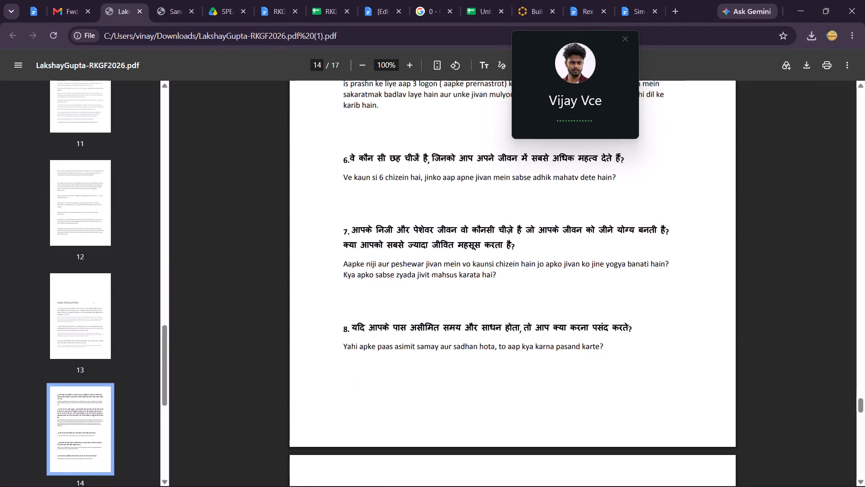
scroll(394, 257, down, 9)
scroll(394, 257, up, 6)
scroll(394, 257, down, 1)
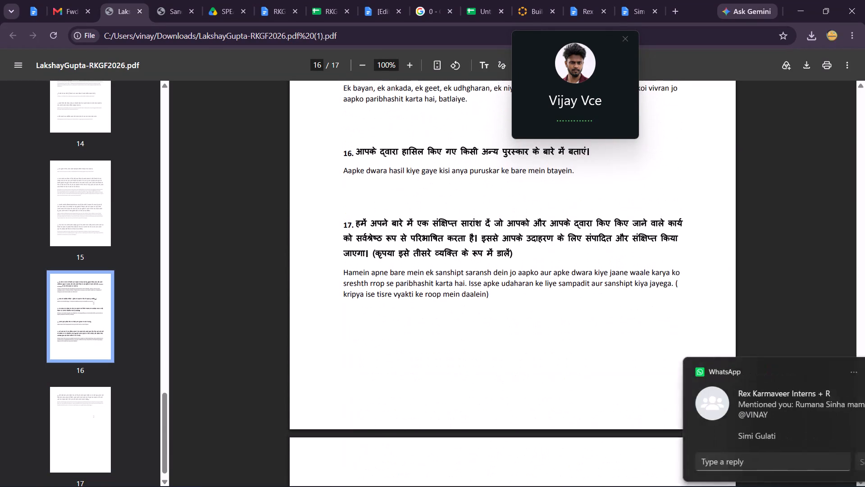
scroll(394, 257, down, 1)
drag(492, 260, 342, 243)
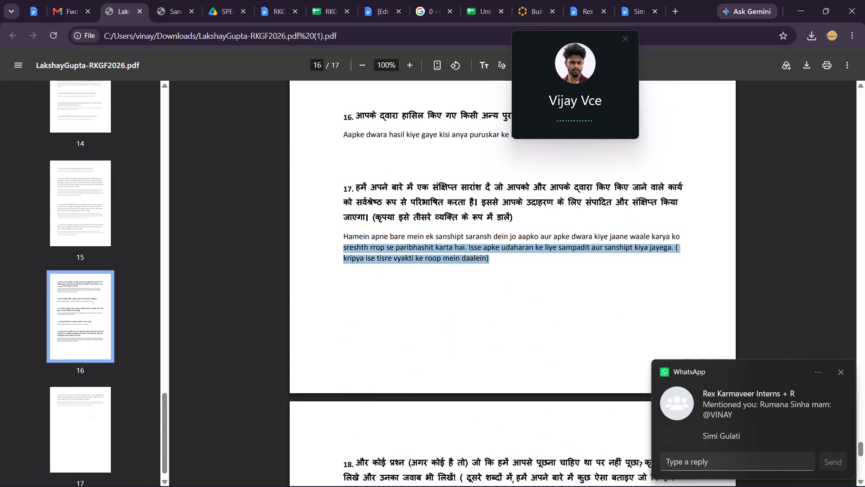
drag(342, 243, 334, 235)
key(ctrl+c)
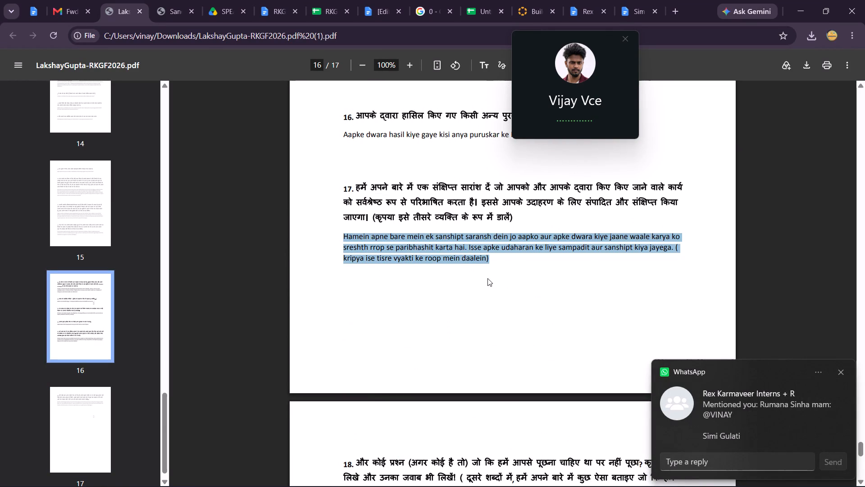
key(alt+Tab)
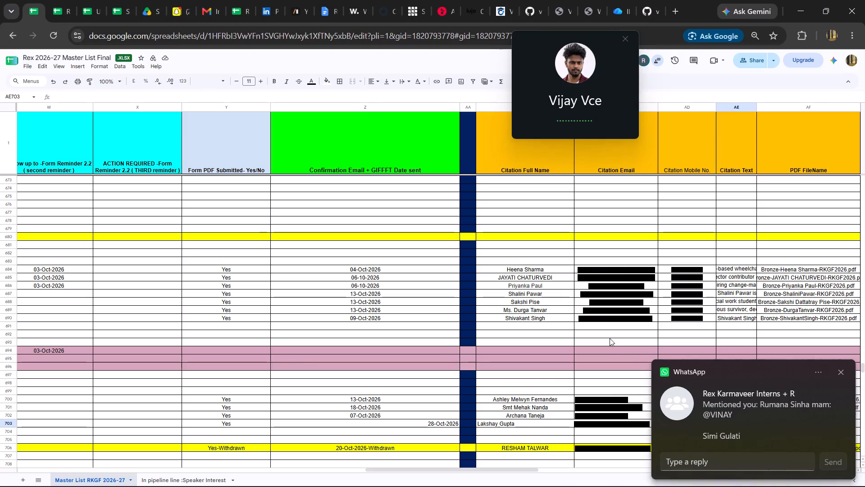
scroll(610, 338, down, 2)
key(ctrl+v)
key(Right)
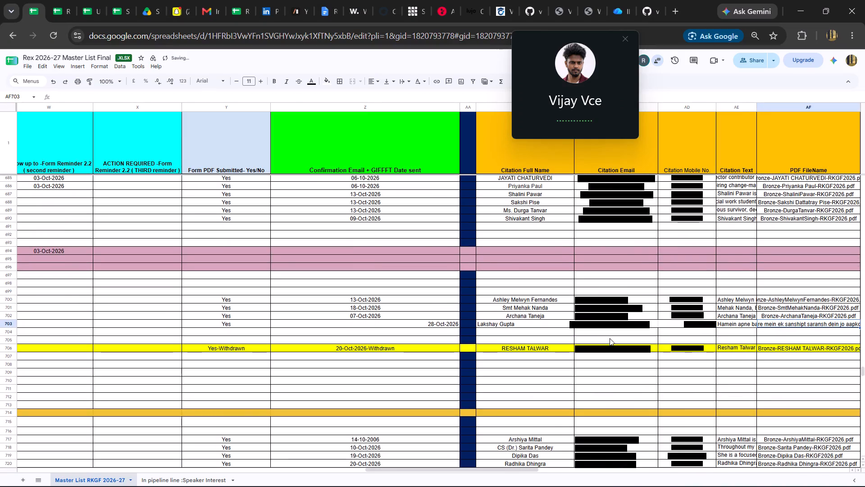
Copy row 703's Citation Full Name and select the Bronze PDF filename in cell C276 of the untitled spreadsheet for the PDF FileName entry.
key(Left)
key(Left)
key(Left)
key(Left)
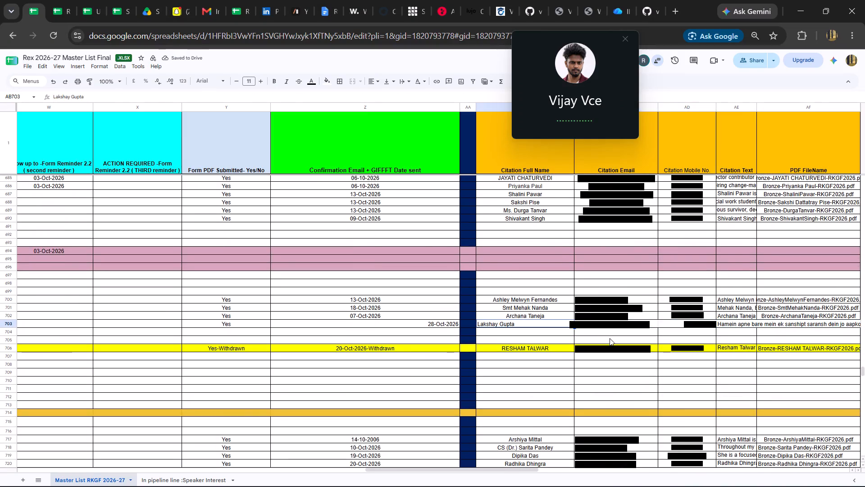
key(ctrl+c)
key(Right)
key(Right)
key(Right)
key(Right)
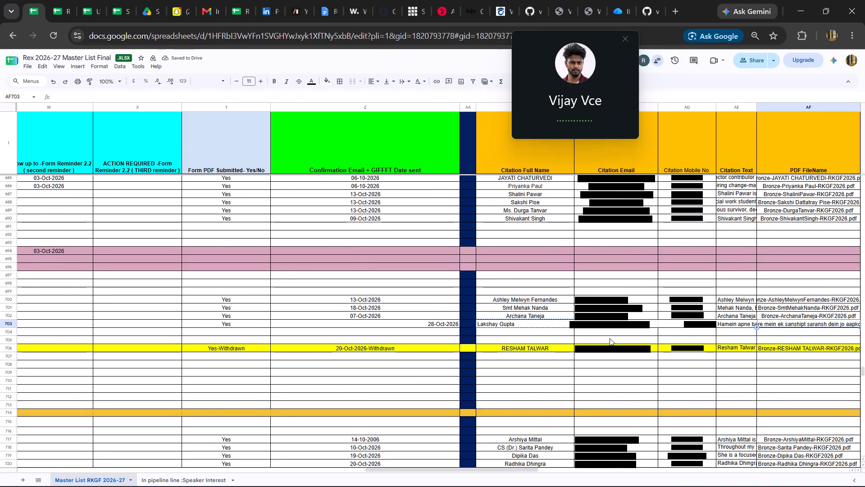
click(86, 13)
click(195, 234)
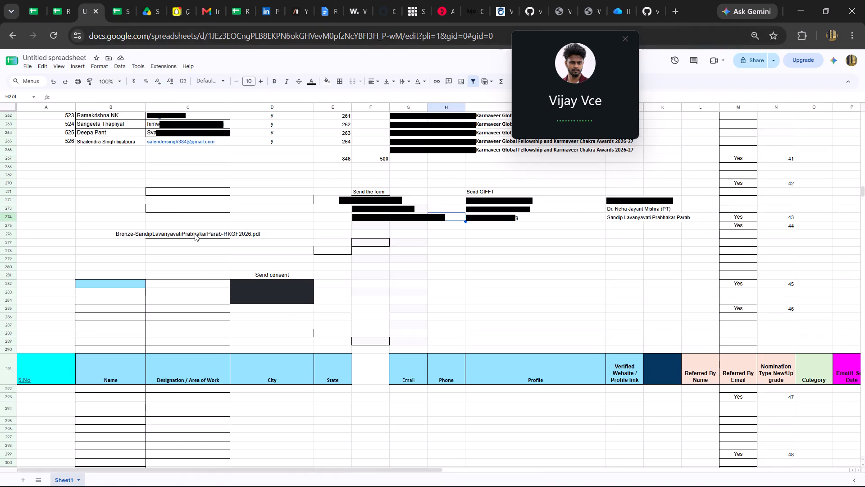
In the untitled spreadsheet's cell C276, replace the name in the Bronze-…-RKGF2026.pdf file name with the nominee's unspaced name and copy it.
double_click(87, 95)
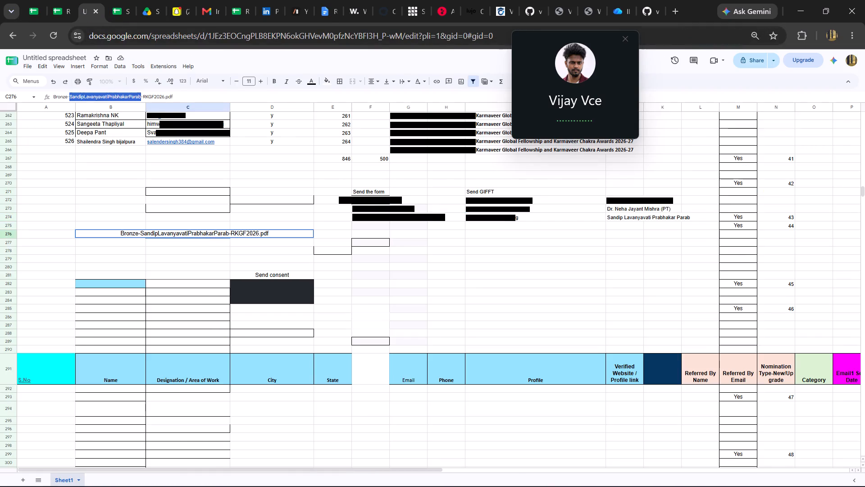
key(ctrl+v)
key(ctrl+Left)
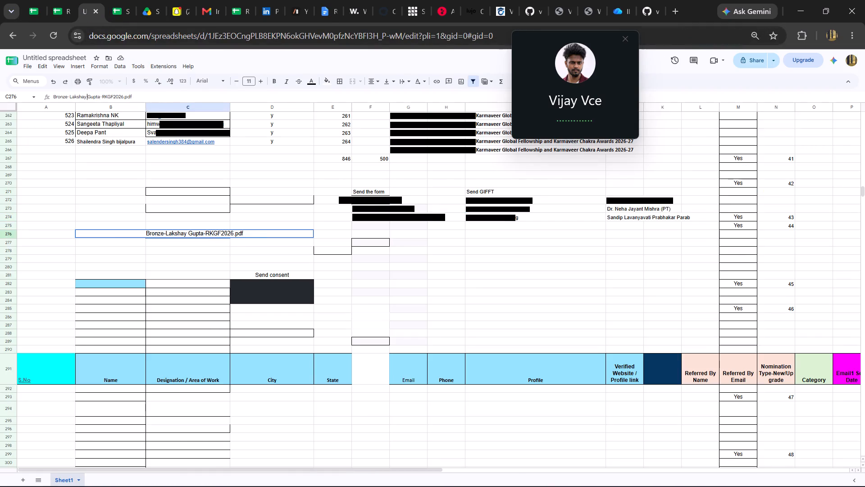
key(BackSpace)
key(ctrl+a)
key(ctrl+c)
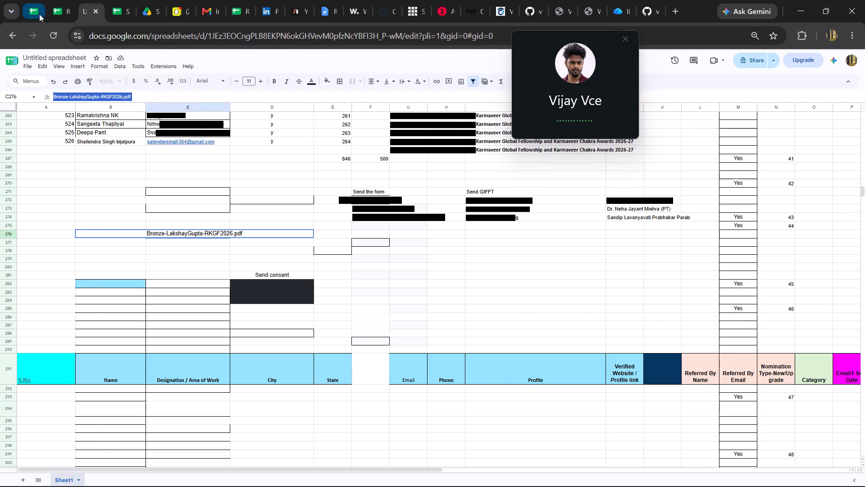
Paste the copied file name into row 703's PDF FileName cell in the master list.
click(39, 14)
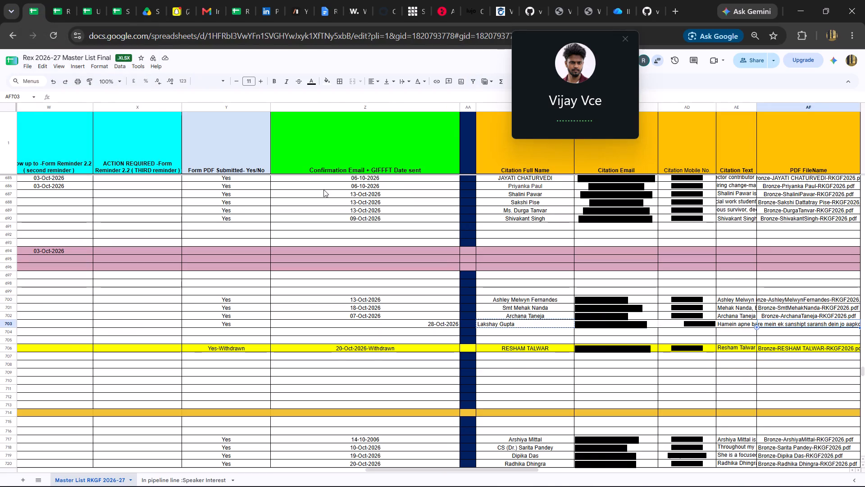
key(ctrl+v)
Set Citation Text Available to Yes in row 703.
key(Right)
key(Right)
key(Left)
key(Right)
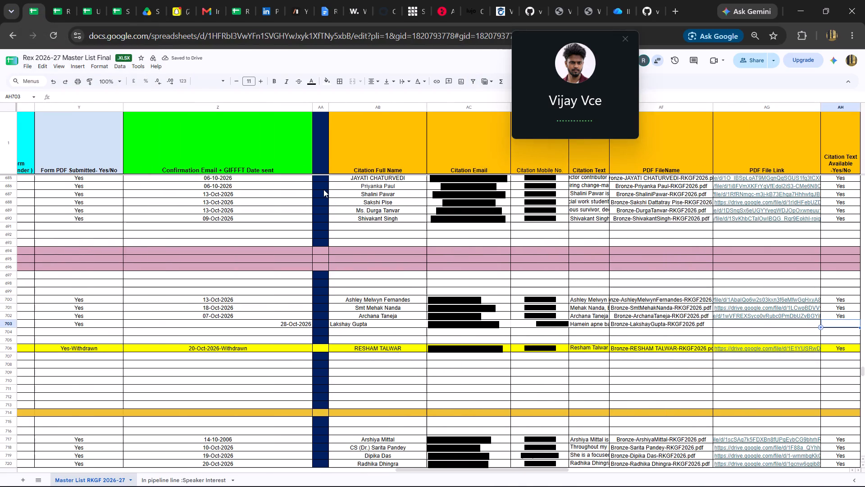
text(Yes)
key(Left)
key(Right)
key(Right)
key(Right)
key(Left)
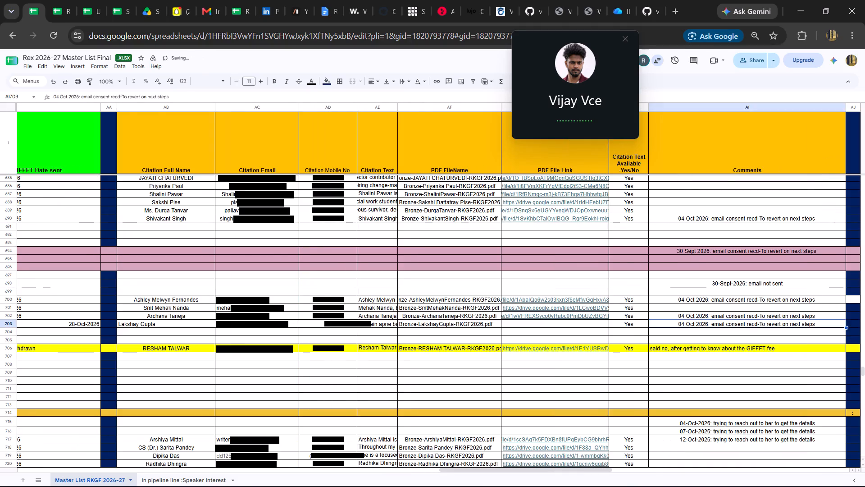
With row 703's PDF File Link cell selected, switch to File Explorer and look through the Bronze nomination PDFs in the RexForms folder.
key(Left)
key(Left)
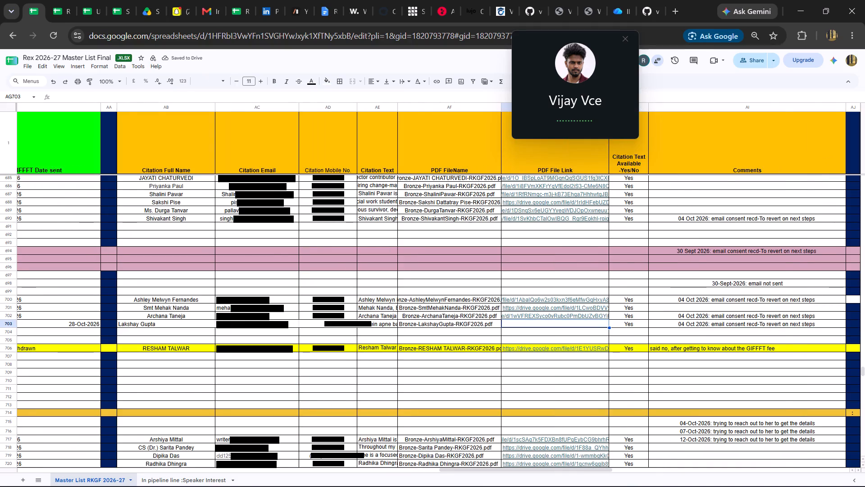
key(alt+Tab)
key(alt+Tab)
key(alt+Tab)
key(alt+Tab)
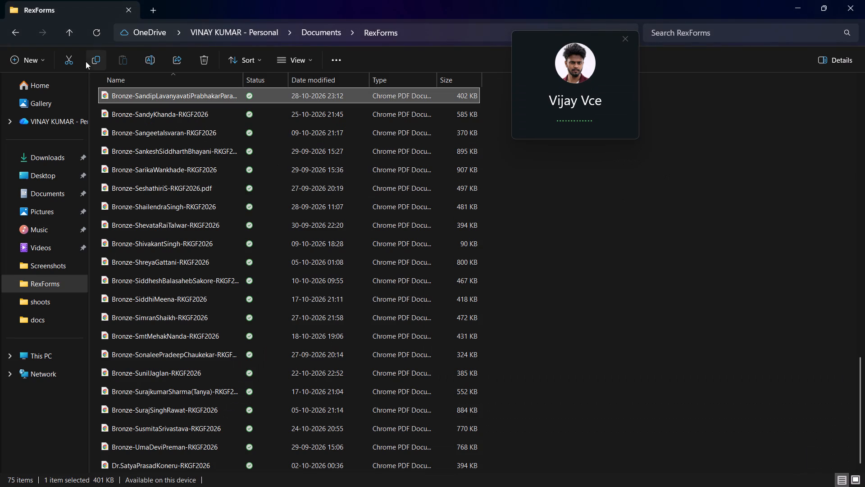
key(alt+Tab)
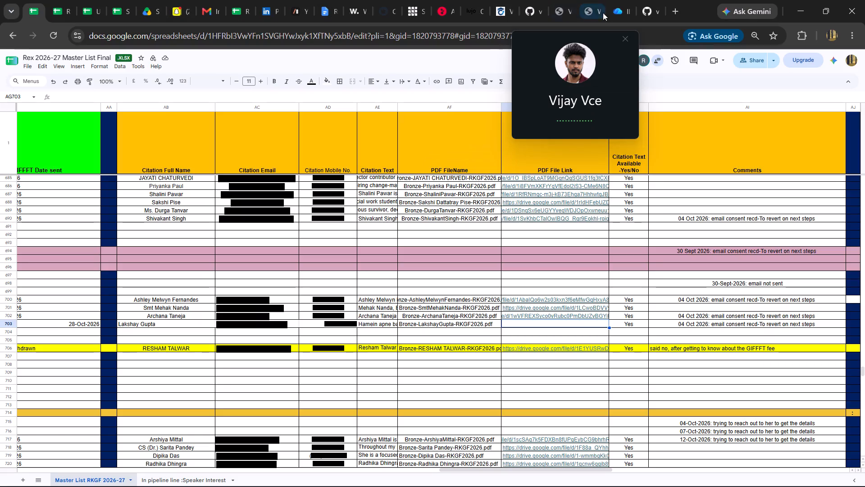
key(alt+Tab)
key(alt+Tab)
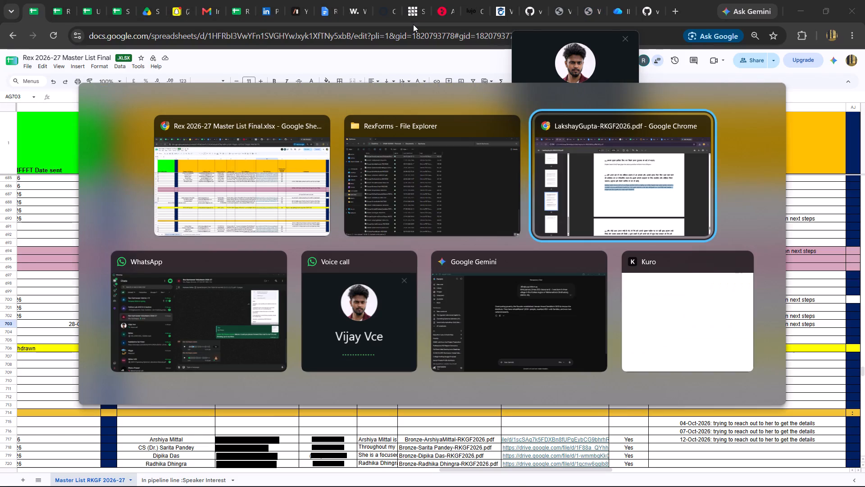
key(alt+Tab)
key(alt+Tab)
key(alt+Tab)
key(alt+Tab)
key(alt+Tab)
key(alt+Tab)
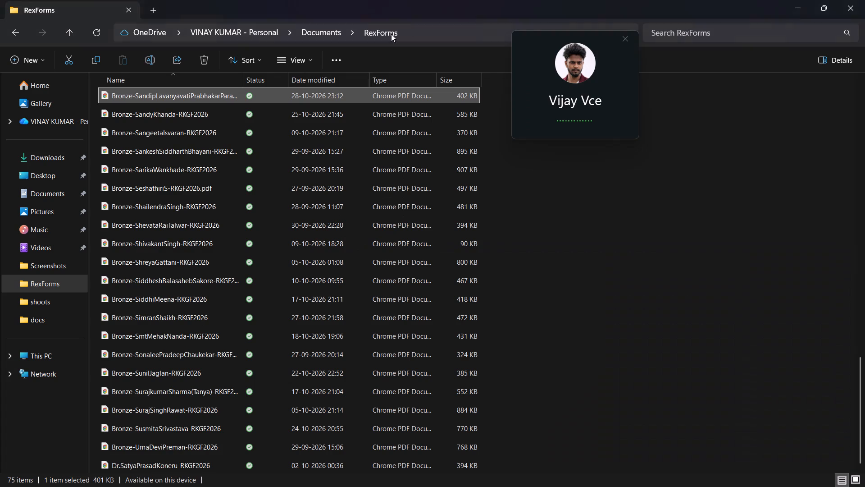
scroll(273, 134, up, 16)
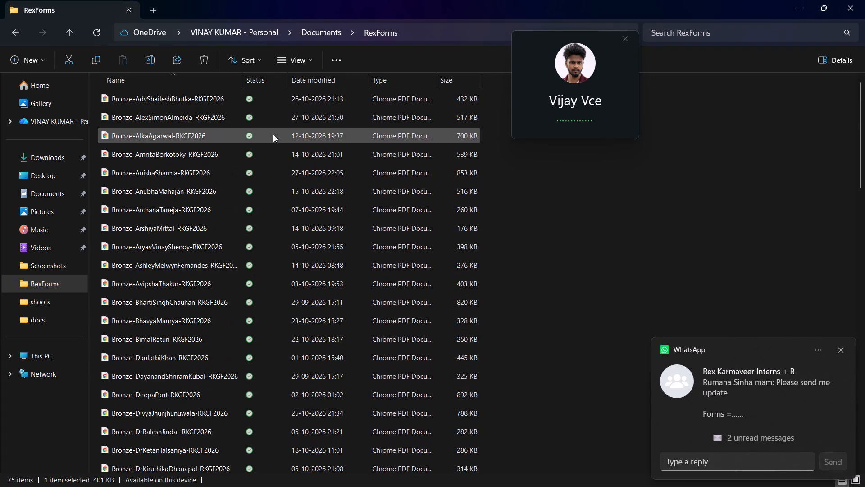
scroll(273, 134, up, 11)
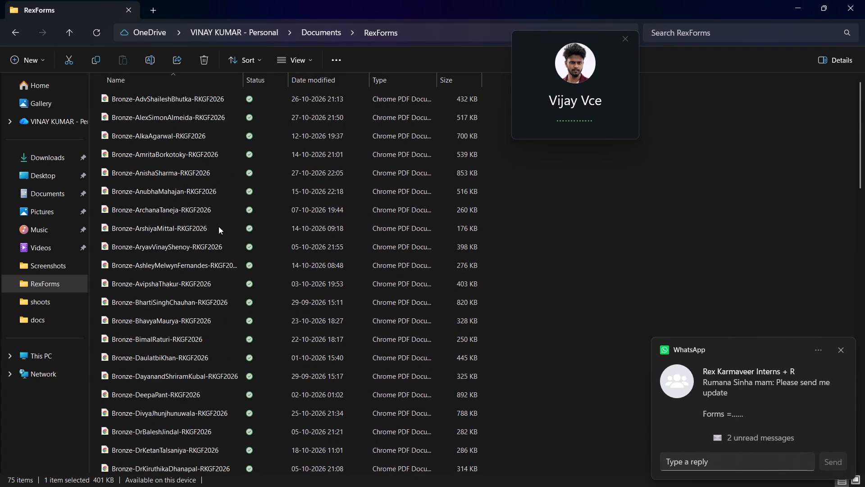
scroll(218, 226, up, 5)
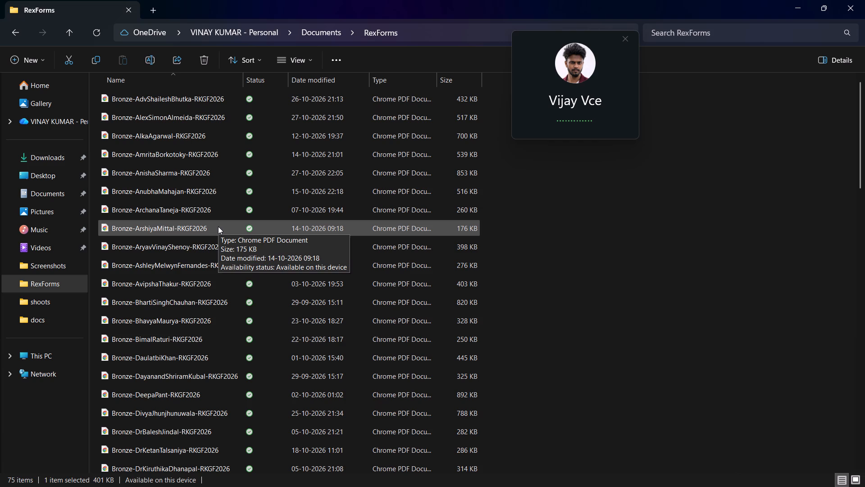
key(alt+Tab)
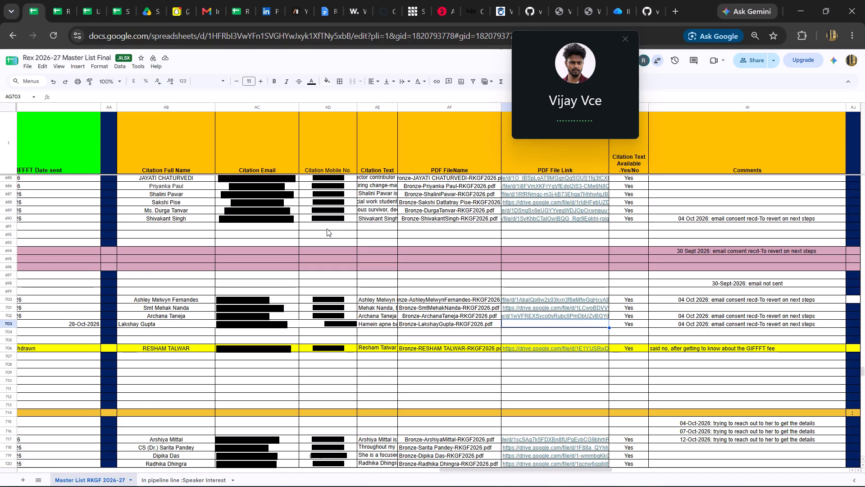
key(alt+Tab)
scroll(329, 173, up, 2)
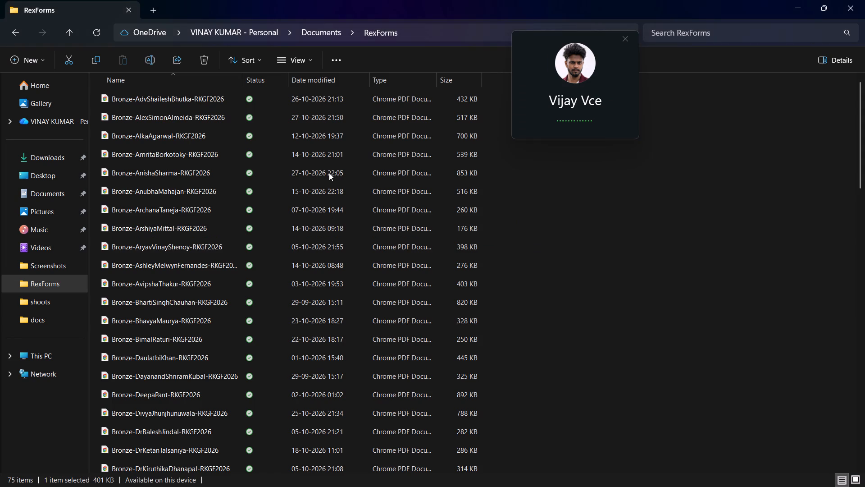
scroll(329, 173, up, 3)
Switch back to the nominee's nomination PDF in Chrome and review its earlier pages.
key(alt+Tab)
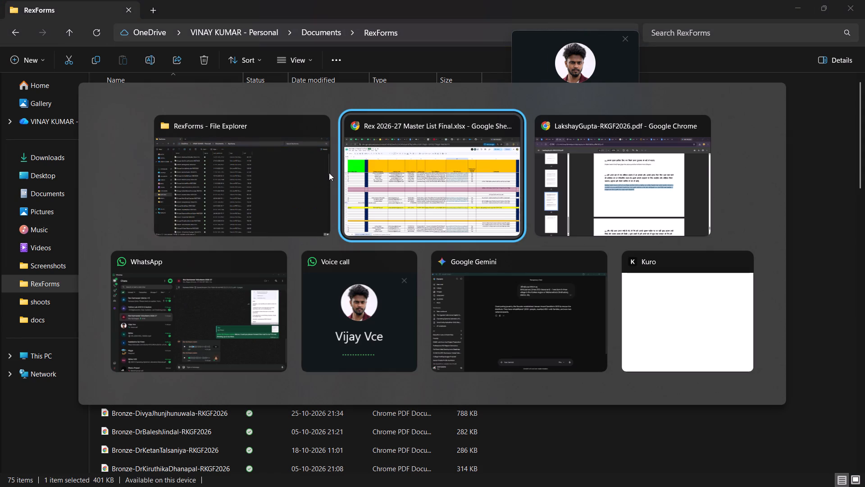
key(alt+Tab)
scroll(329, 173, up, 16)
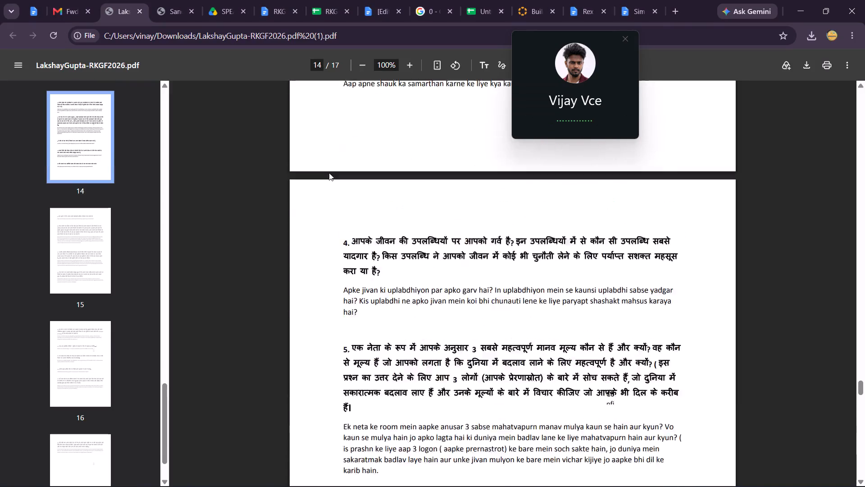
Switch from the nominee's PDF to File Explorer, look through the current folder, and go to the Home location.
scroll(329, 173, up, 17)
key(alt+Tab)
scroll(329, 173, up, 7)
scroll(329, 173, down, 8)
scroll(329, 173, up, 8)
click(52, 86)
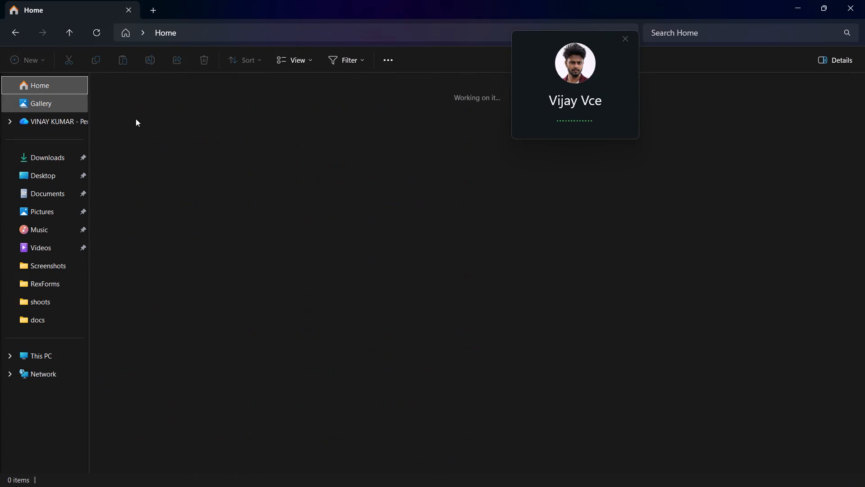
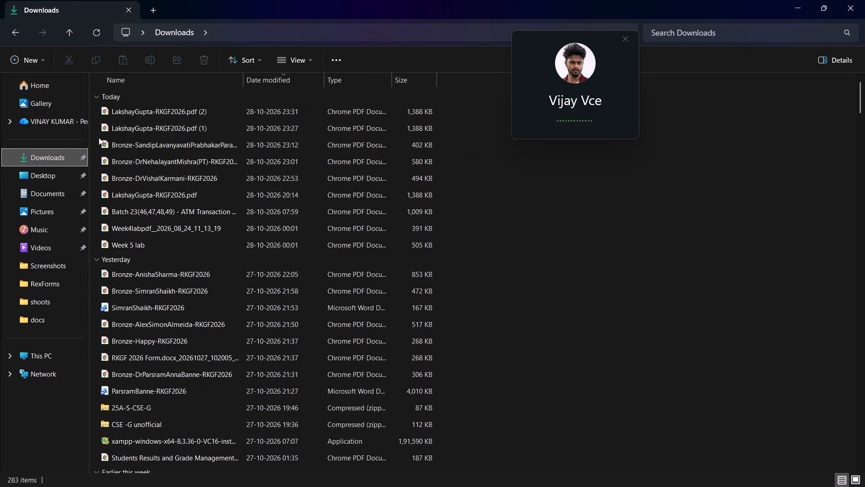
Rename the newest nominee PDF in the Downloads folder with the copied Bronze-…-RKGF2026 file name, leaving off the trailing .pdf.
click(140, 114)
right_click(140, 114)
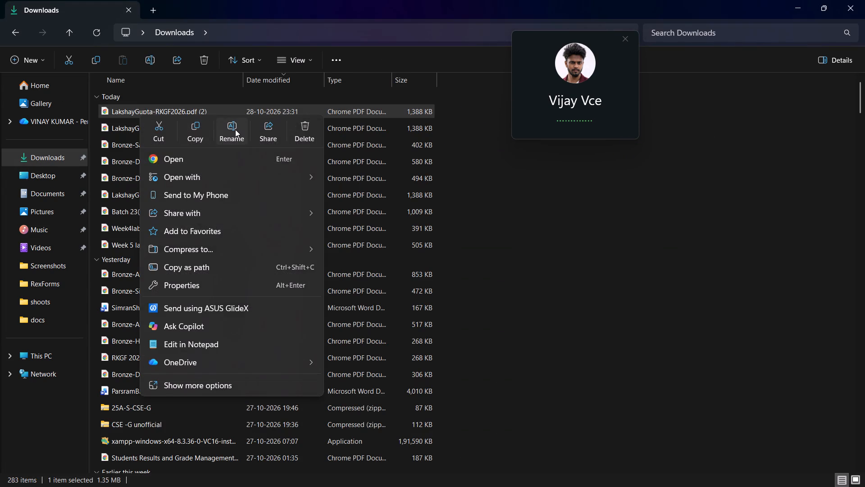
click(235, 129)
key(ctrl+v)
key(BackSpace)
key(BackSpace)
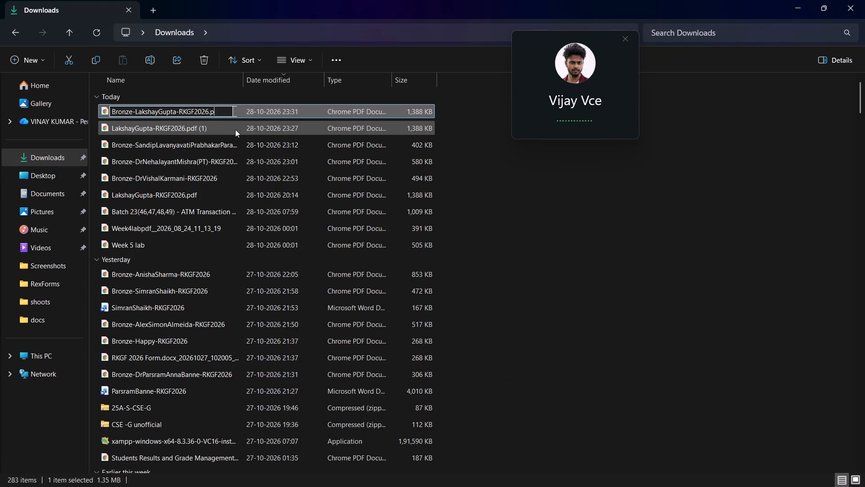
key(BackSpace)
key(BackSpace)
key(Return)
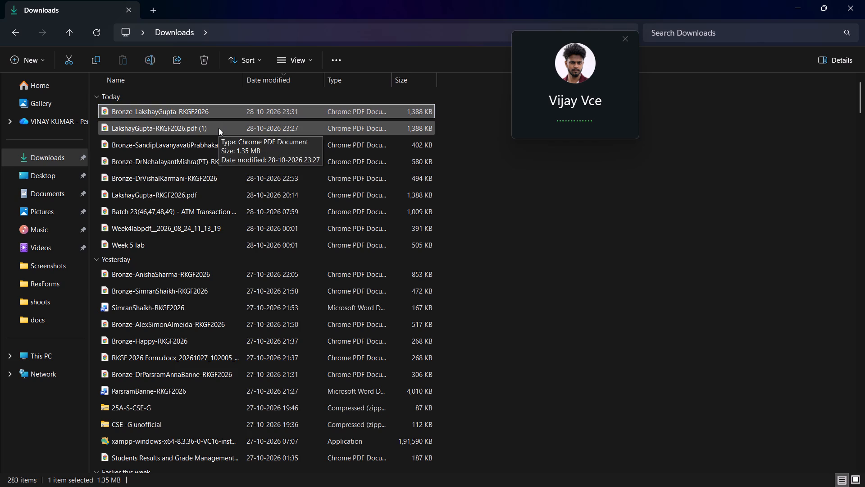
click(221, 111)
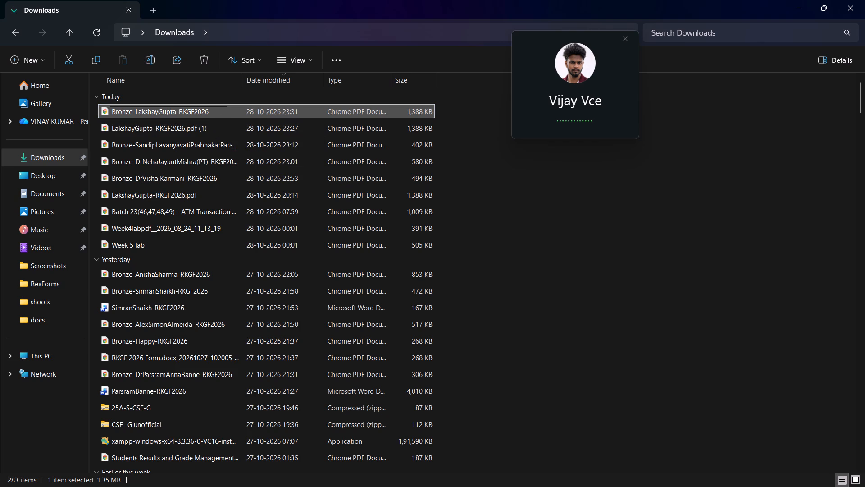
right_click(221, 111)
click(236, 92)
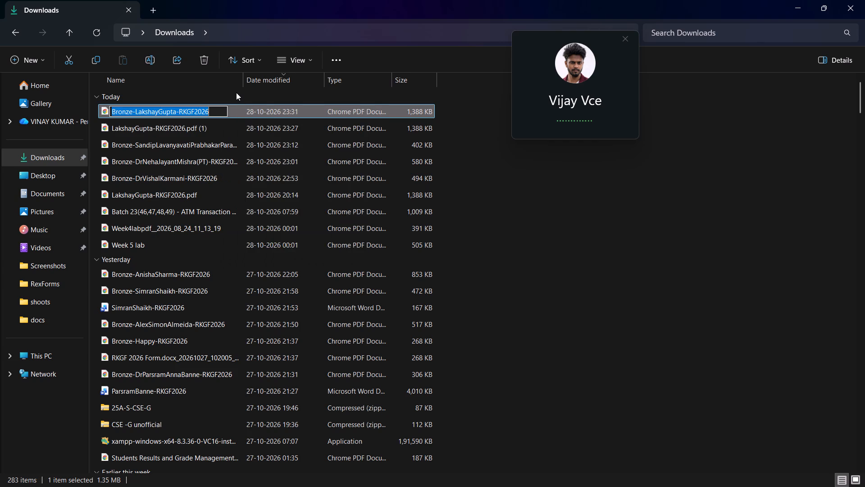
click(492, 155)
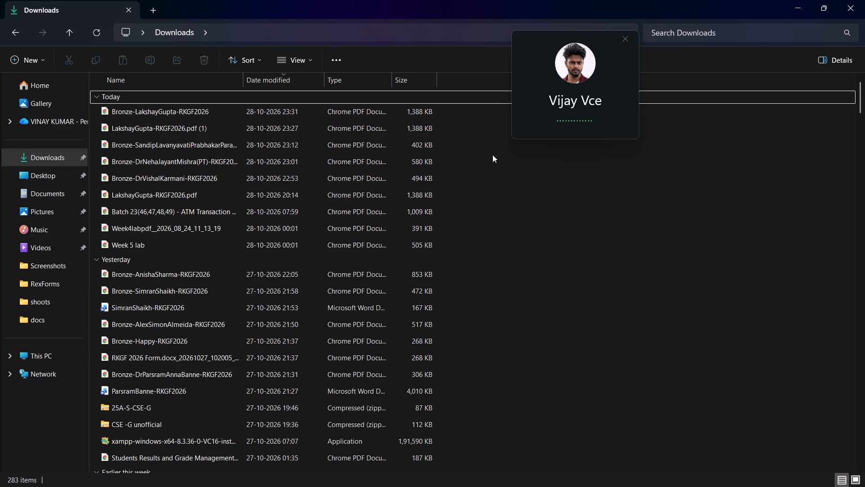
click(202, 109)
right_click(202, 109)
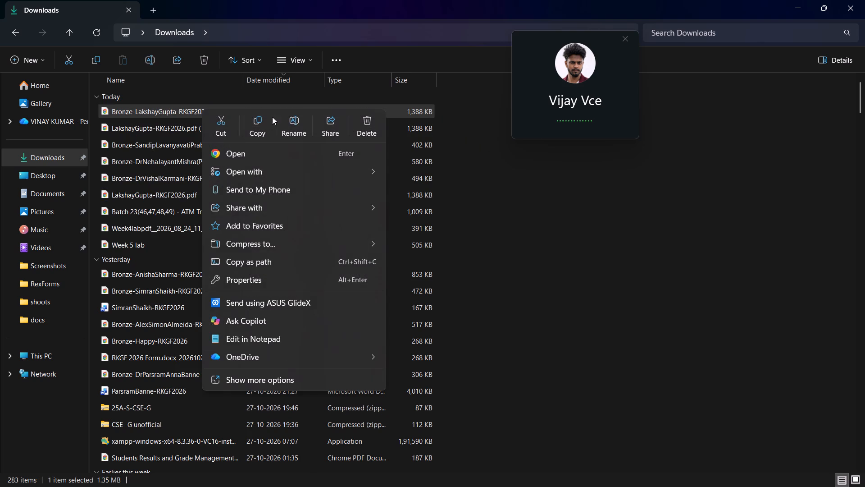
drag(261, 123, 199, 107)
click(261, 121)
click(54, 284)
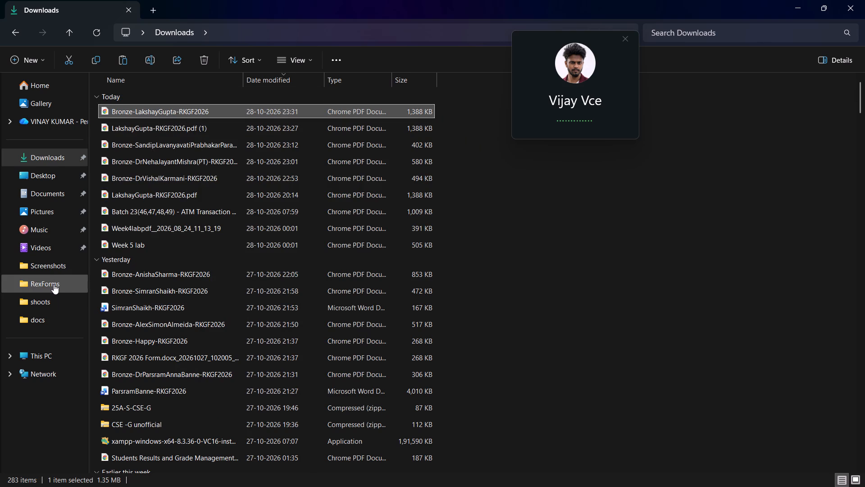
key(ctrl+v)
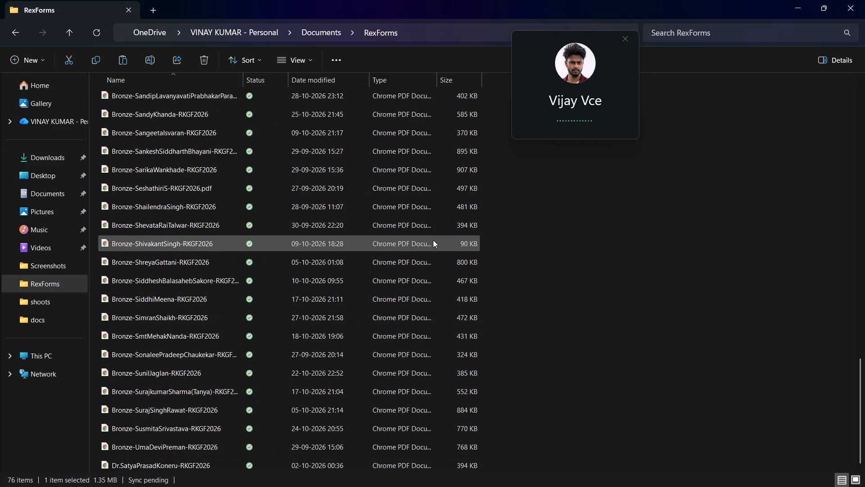
scroll(433, 240, up, 11)
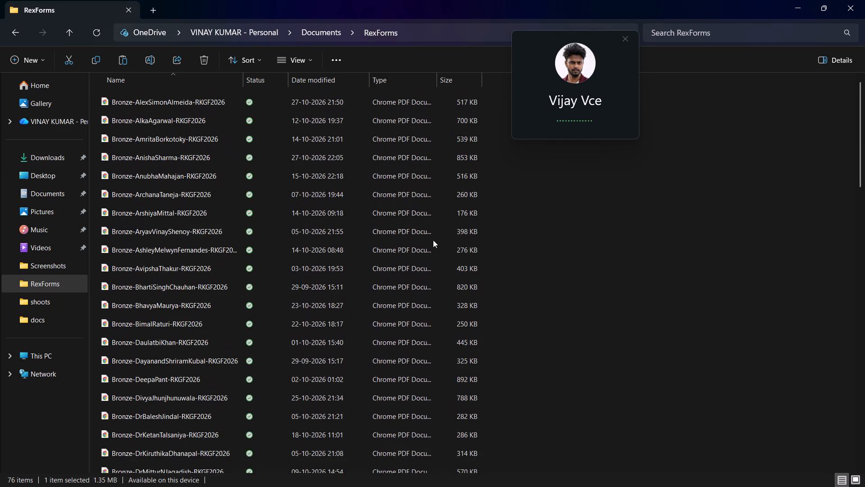
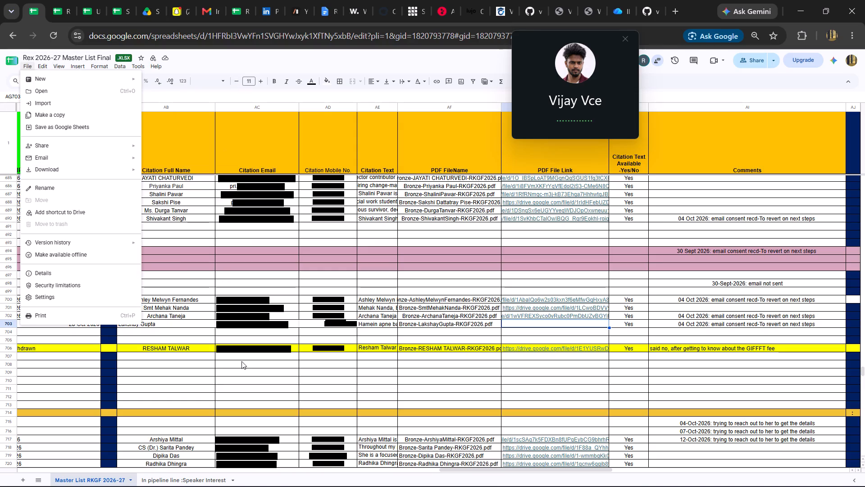
Switch to Google Drive and upload the row 703 nominee's Bronze RKGF2026 PDF from Downloads into the shared Bronze folder.
click(147, 9)
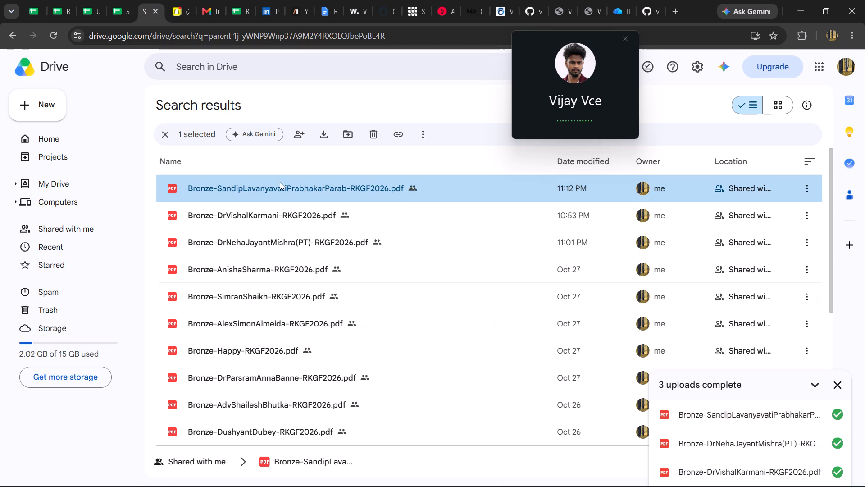
scroll(280, 182, right, 9)
right_click(279, 202)
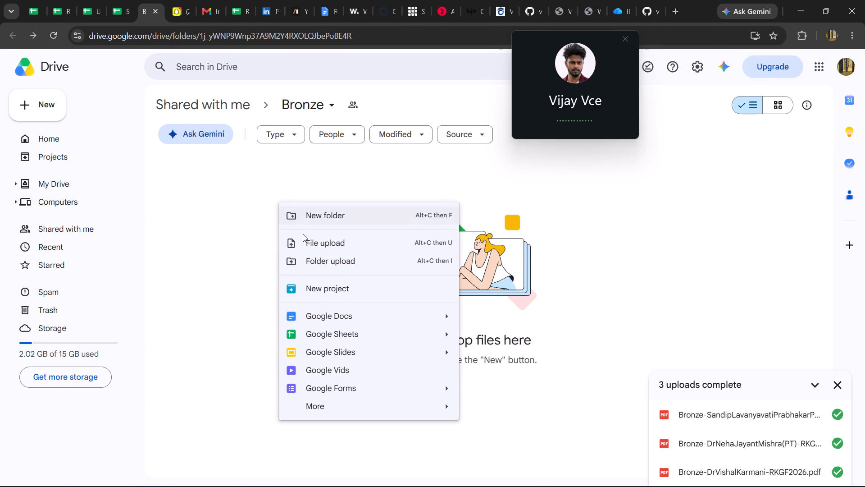
click(317, 237)
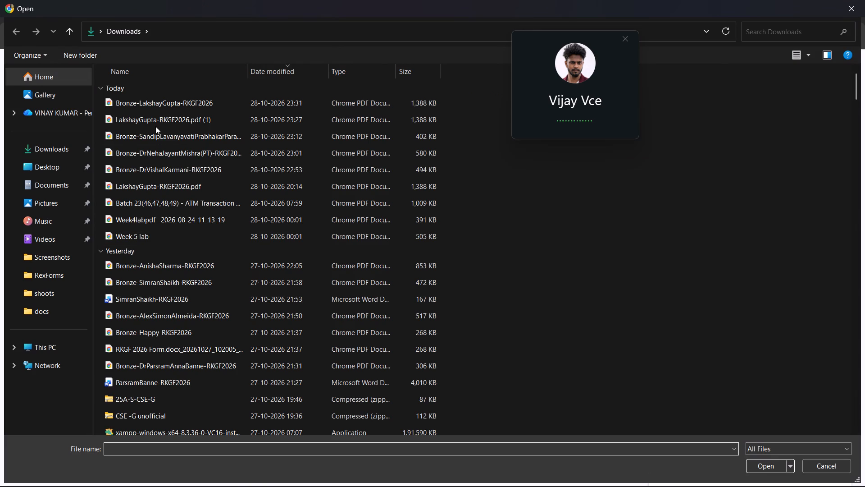
click(157, 101)
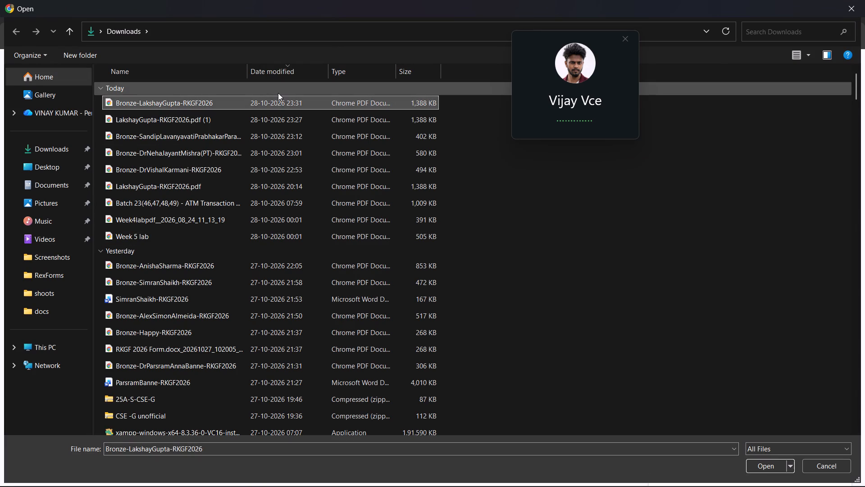
key(Return)
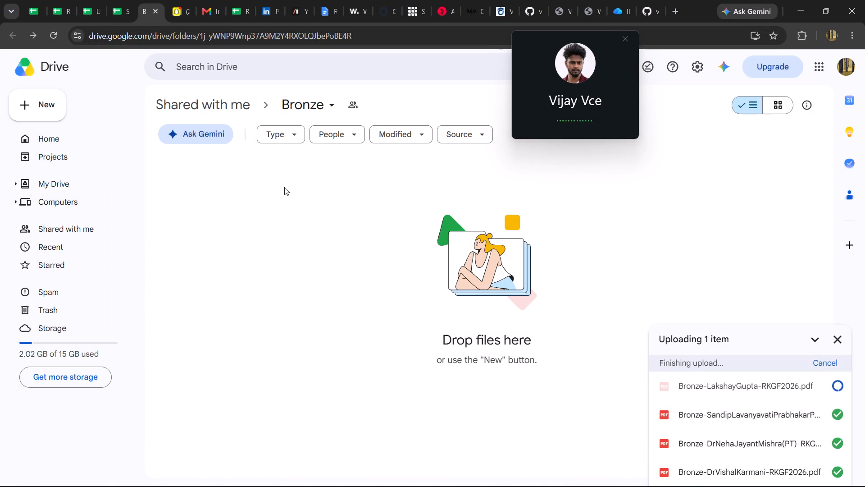
Find the newly uploaded row 703 nominee's PDF in the Bronze folder's search results and copy its sharing link.
scroll(284, 187, left, 8)
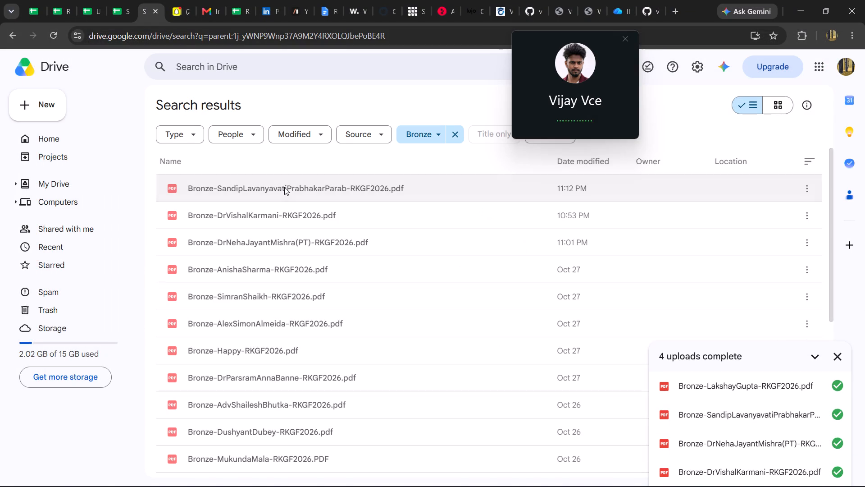
scroll(277, 251, down, 5)
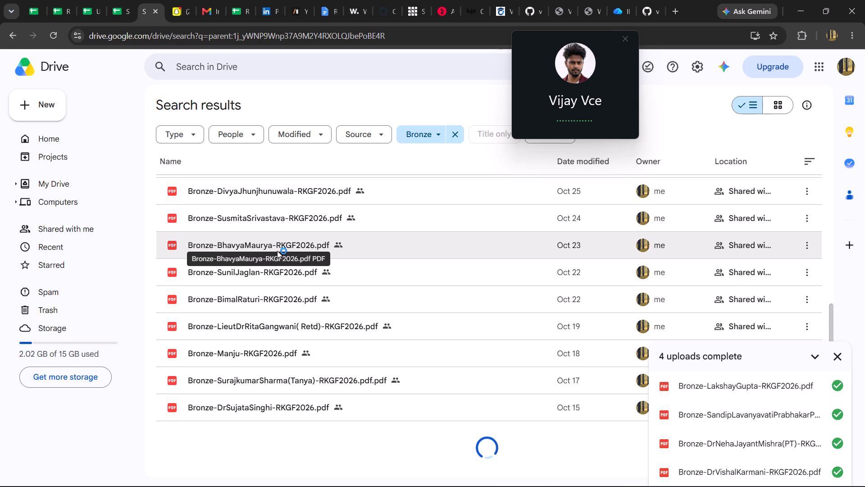
scroll(277, 251, down, 4)
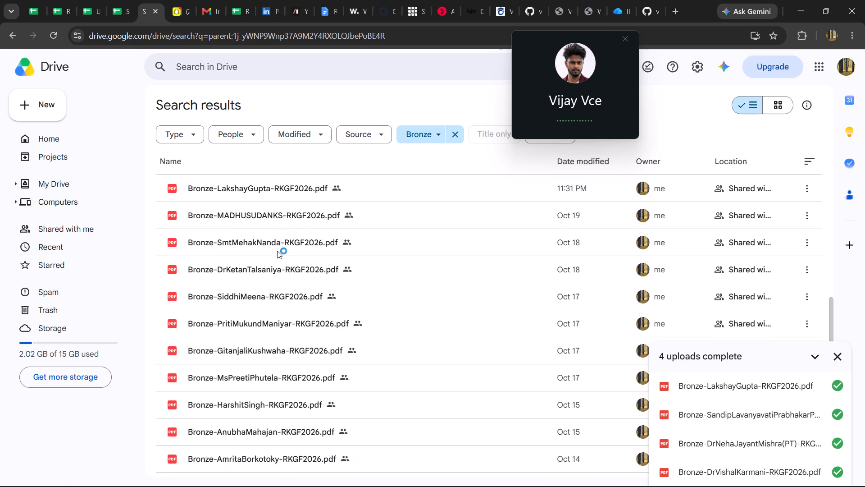
scroll(277, 251, up, 3)
scroll(277, 251, down, 1)
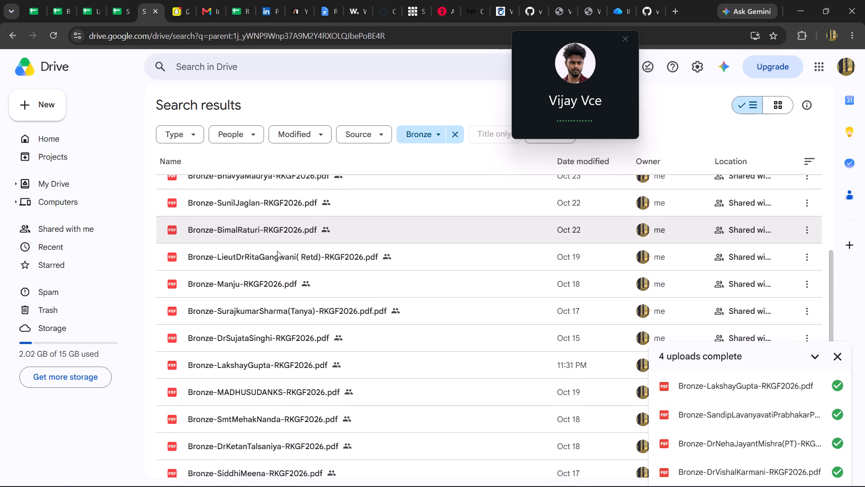
scroll(277, 251, down, 1)
scroll(322, 346, down, 1)
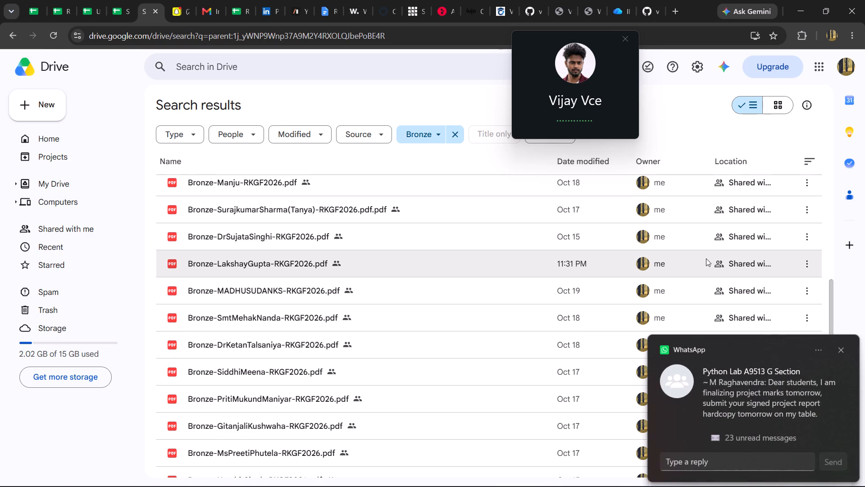
click(805, 263)
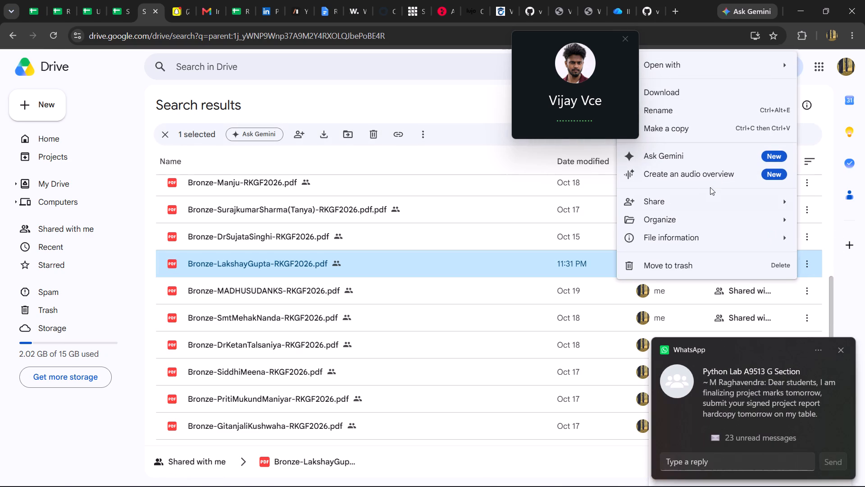
click(554, 221)
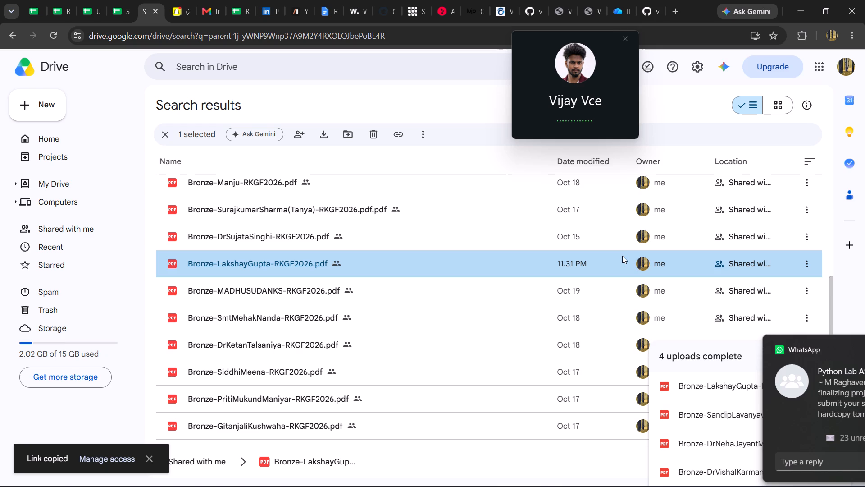
key(alt+Tab)
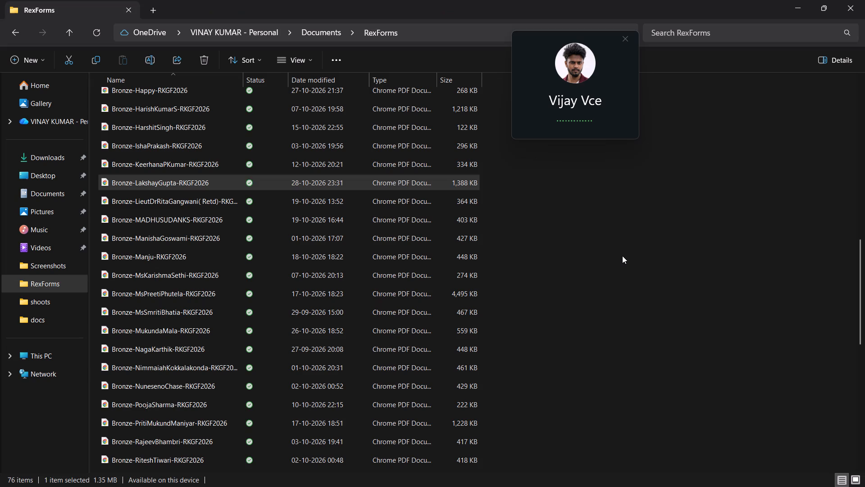
key(alt+Tab)
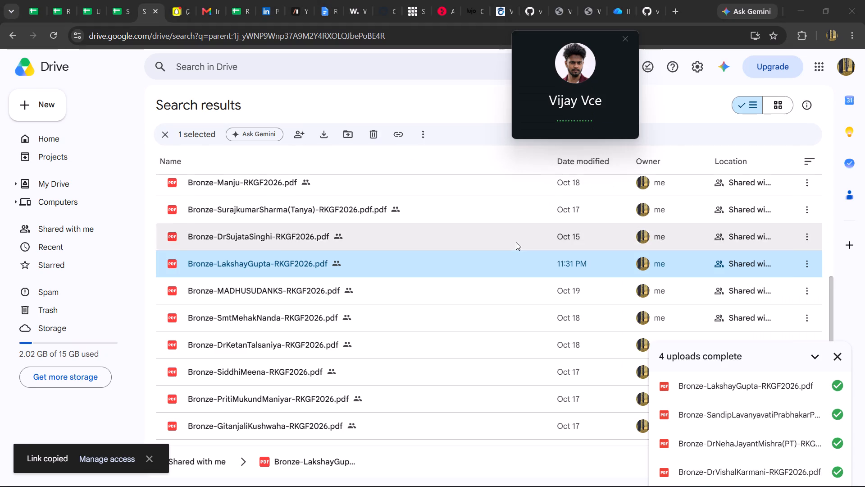
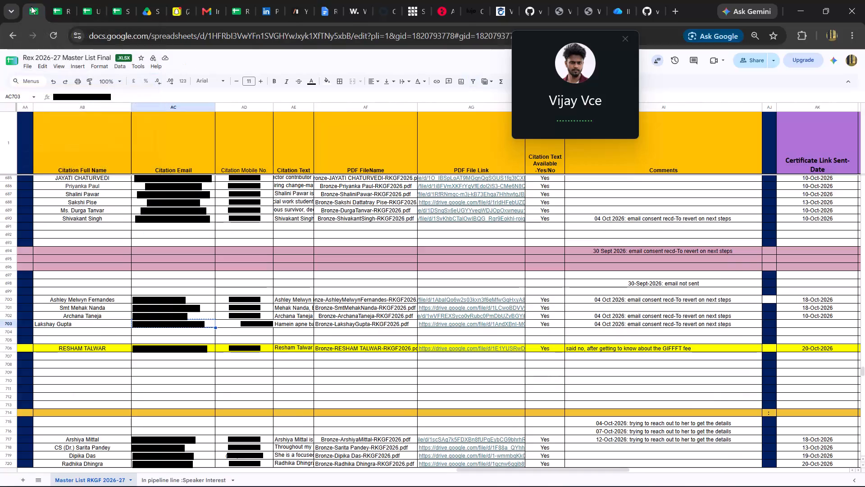
Copy the nominee's email address from row 838, the last row above the black divider in the master list.
alt+scroll(178, 230, down, 10)
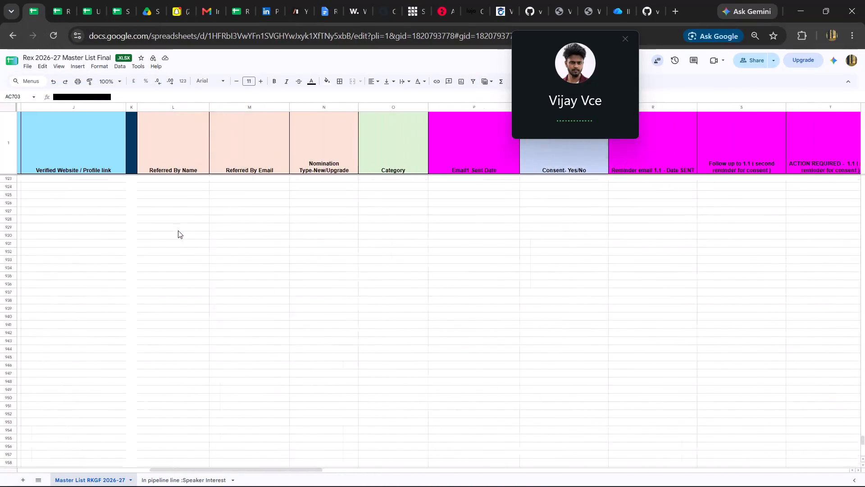
alt+scroll(178, 230, up, 8)
alt+scroll(178, 230, down, 3)
alt+scroll(178, 230, right, 3)
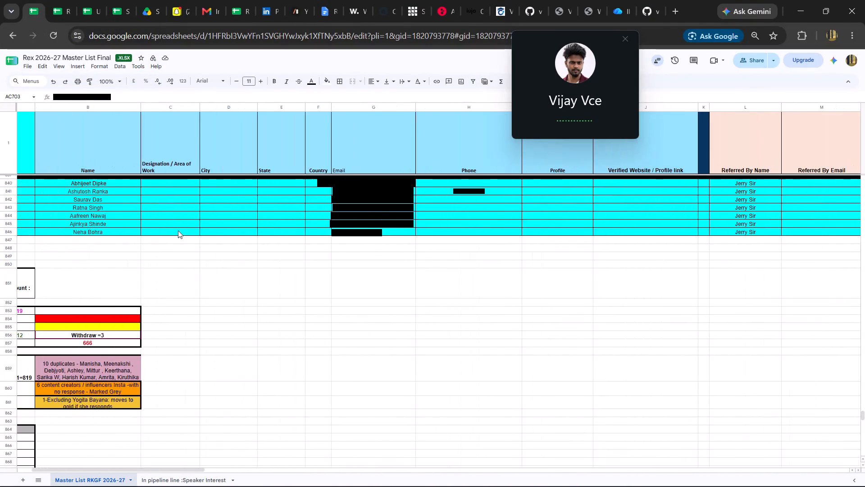
alt+scroll(178, 230, up, 2)
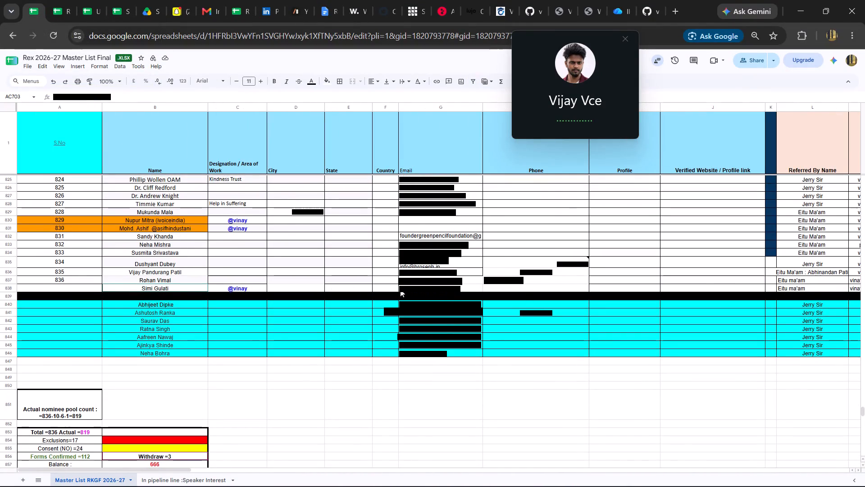
alt+click(420, 285)
alt+click(387, 289)
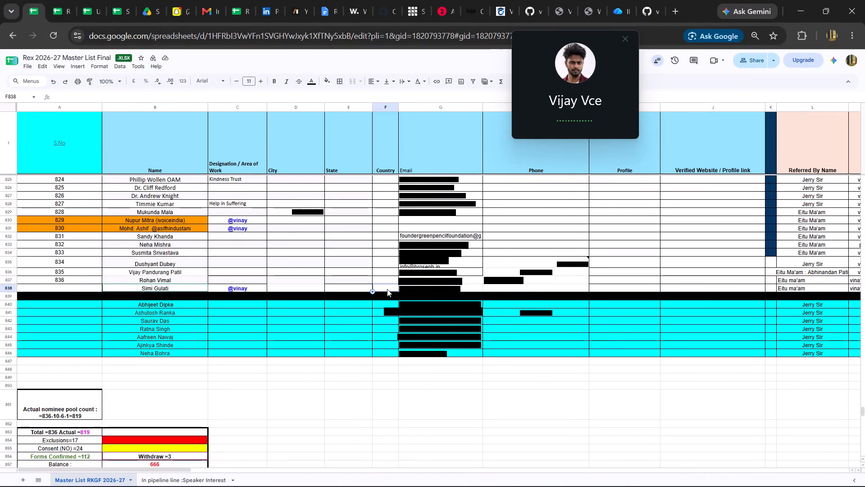
key(Right)
key(ctrl+c)
Review row 838's phone, profile, referrer, nomination type, category, Email1 sent date and consent columns.
key(Right)
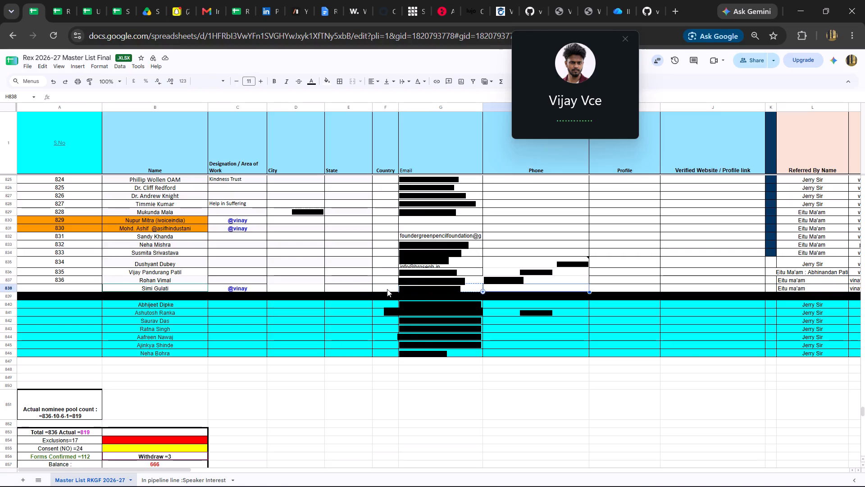
key(Right)
key(Right)
key(Right)
key(Right)
key(Right)
key(Right)
key(Right)
key(Right)
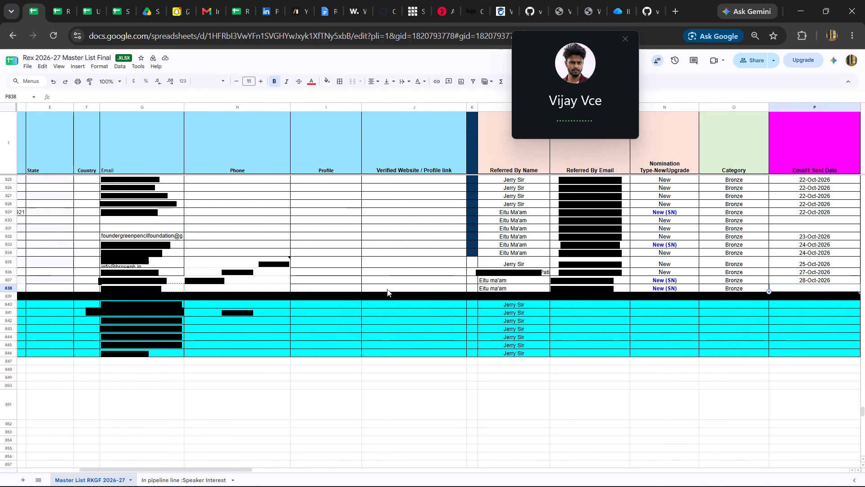
key(Right)
key(Left)
key(Left)
key(Left)
key(Left)
key(Left)
key(Left)
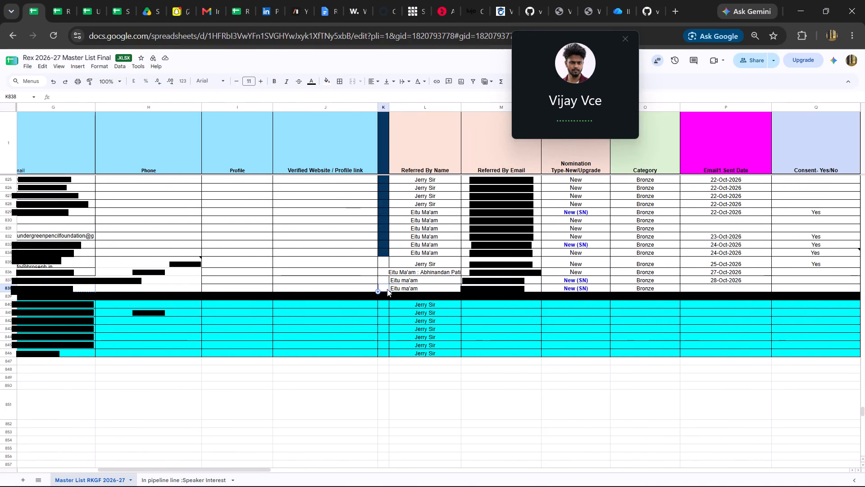
key(Left)
key(Left)
key(Left)
key(Left)
key(Left)
key(Left)
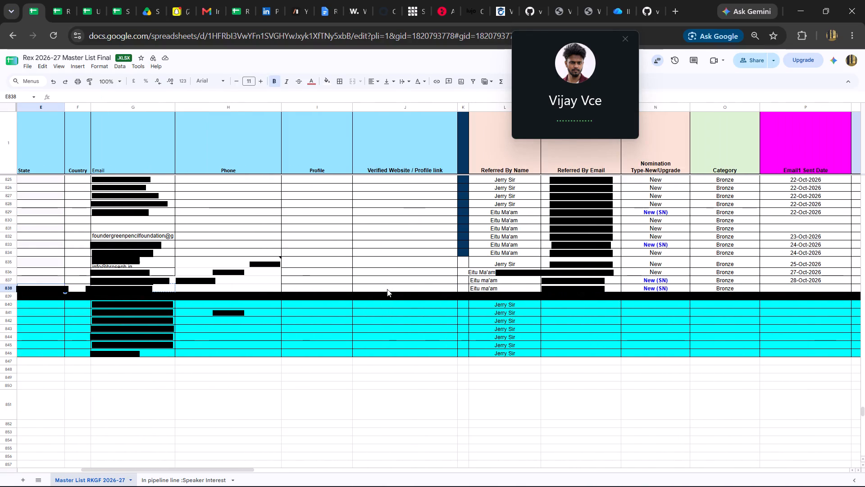
Select the nominee's email cell in row 838 of the master list.
key(Right)
key(Right)
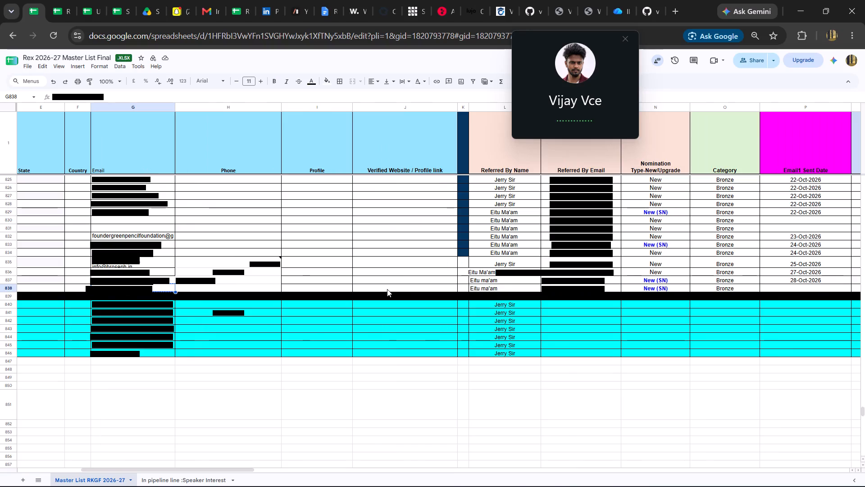
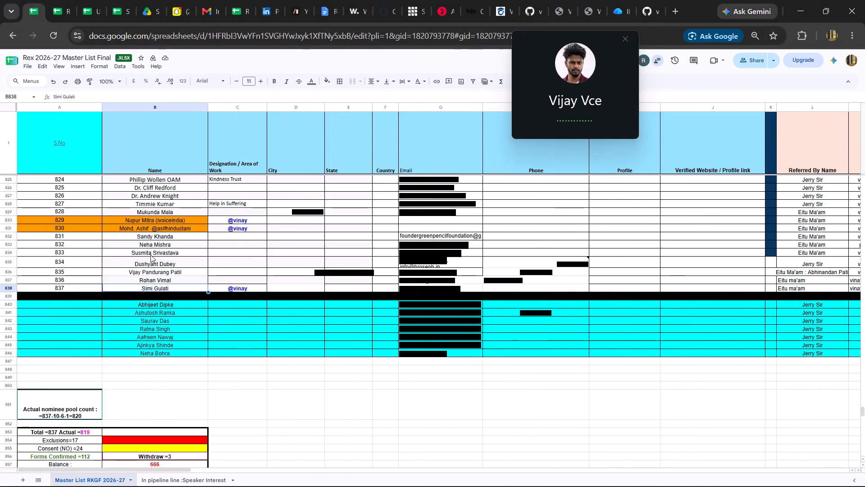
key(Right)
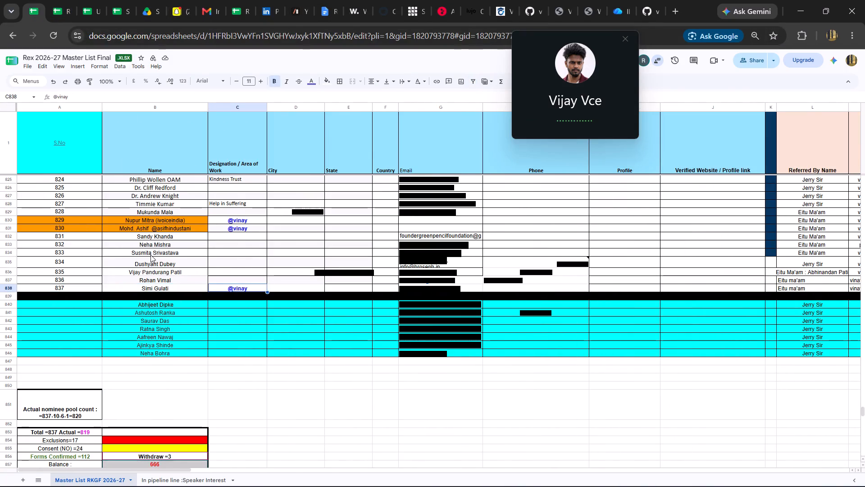
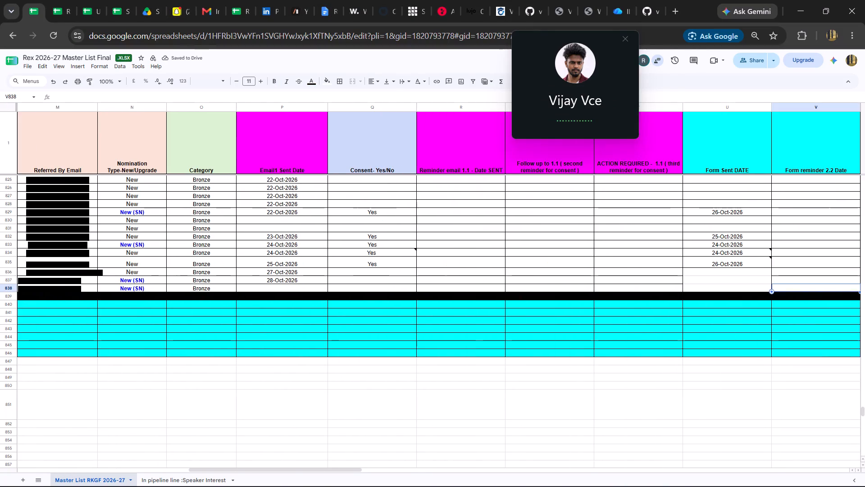
Copy the Email1 Sent Date 28-Oct-2026 from row 837 into row 838.
key(Left)
key(Left)
key(Left)
key(Left)
key(Left)
key(Left)
key(Up)
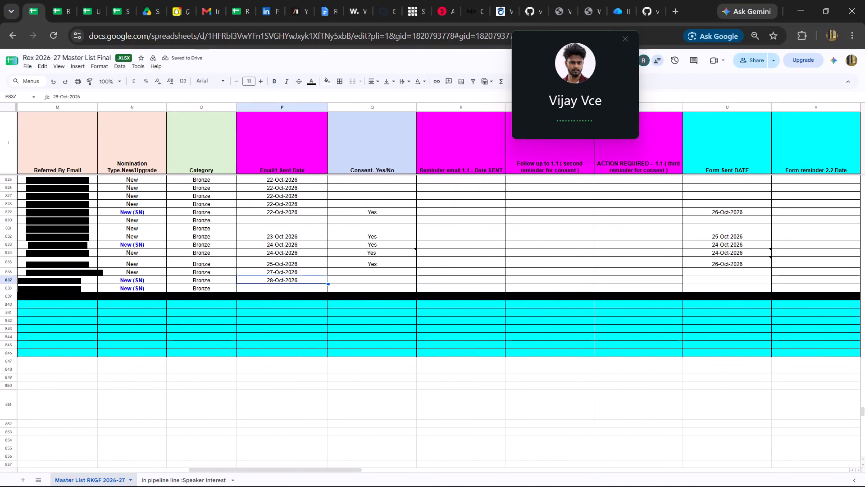
key(ctrl+c)
key(Down)
key(ctrl+v)
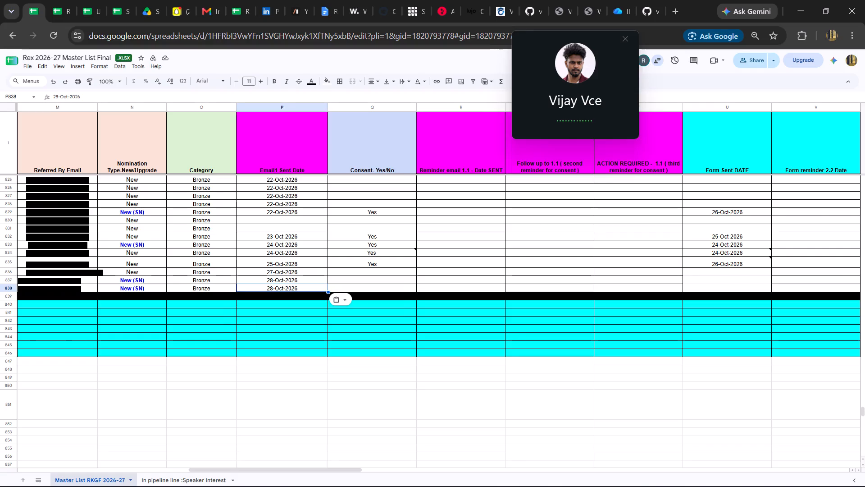
Review row 838's entries from the designation and contact columns across to the referrer, nomination type and category columns.
key(Left)
key(Left)
key(Left)
key(Left)
key(Left)
key(Left)
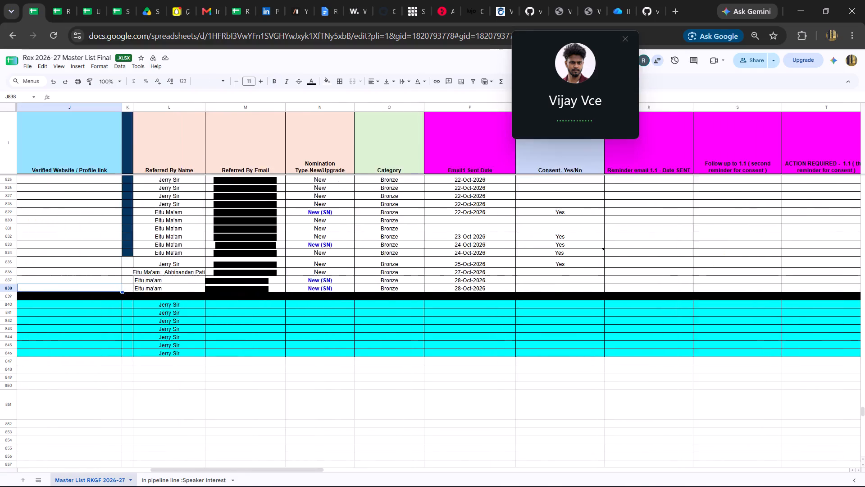
key(Left)
key(Left)
key(Left)
key(Left)
key(Left)
key(Left)
key(Left)
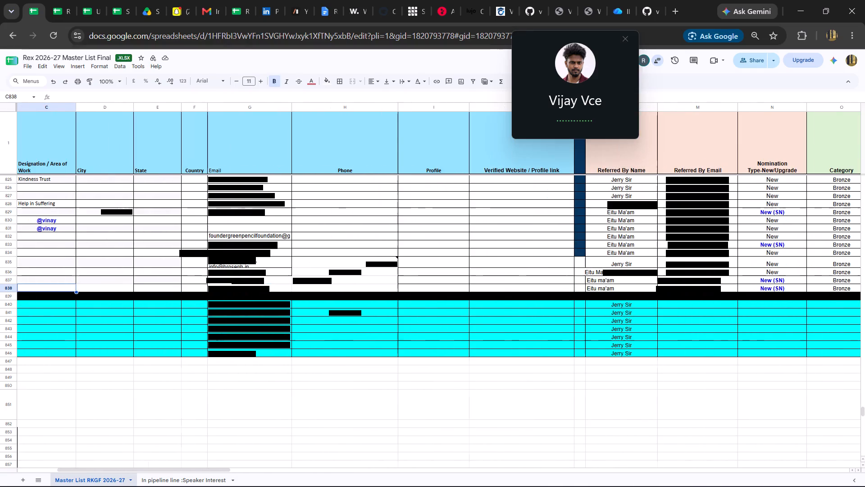
key(Right)
key(Right)
key(Right)
key(Right)
key(Right)
key(Right)
key(Right)
key(Right)
key(Right)
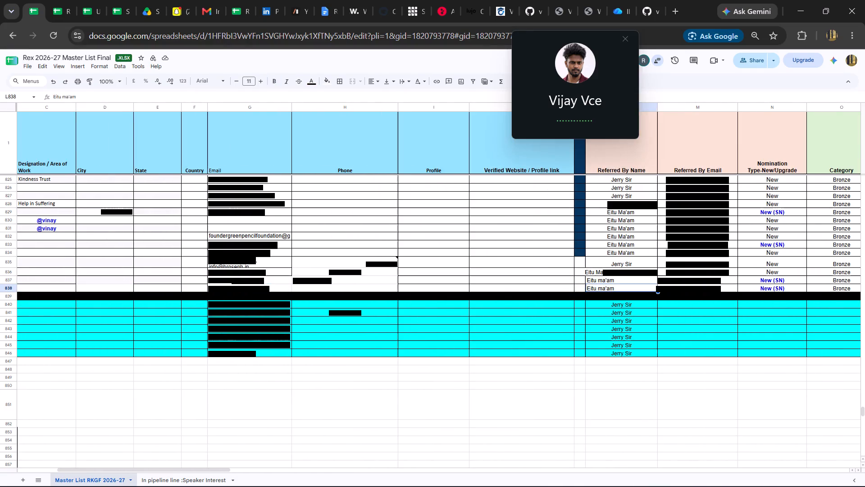
key(Right)
key(Right)
key(Right)
key(Left)
key(Left)
key(Left)
key(Left)
key(Left)
key(Left)
key(Left)
key(Left)
key(Left)
key(Left)
key(Left)
key(Left)
key(Left)
key(Left)
key(Left)
key(Left)
key(Left)
key(Left)
key(Left)
key(Left)
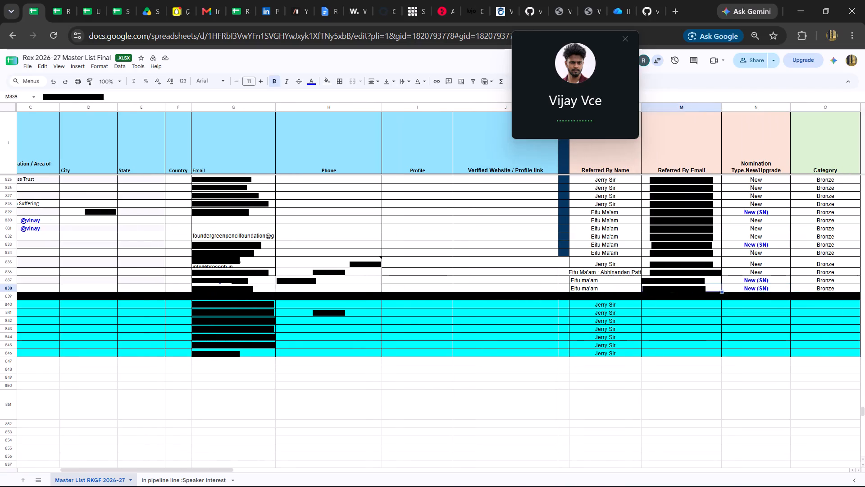
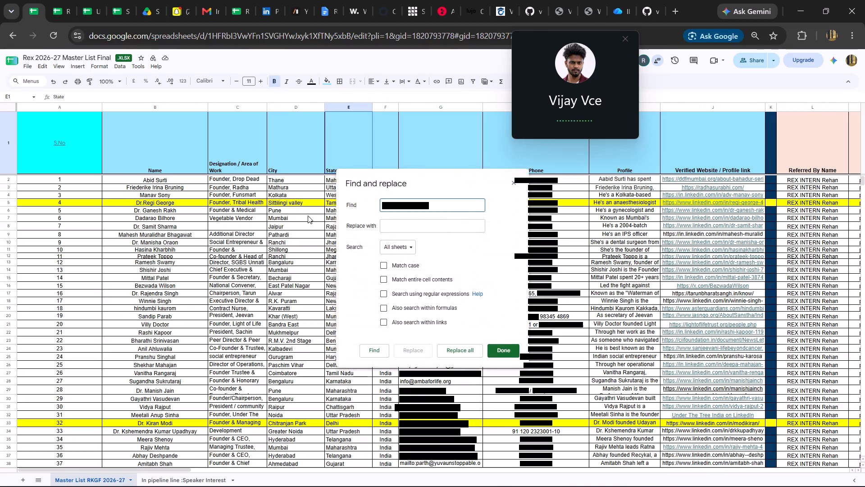
Edit the entered search term, search all sheets of the master list for it, and close the Find and replace dialog.
key(ctrl+Left)
key(ctrl+Left)
key(BackSpace)
key(BackSpace)
key(Return)
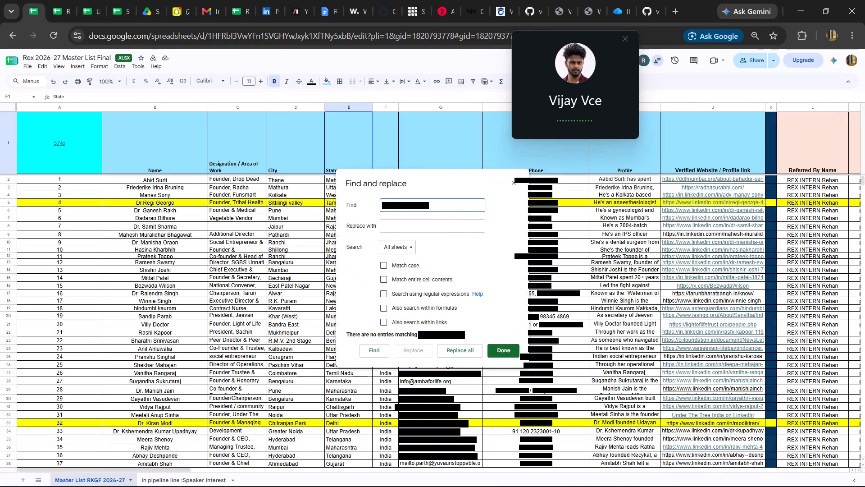
key(Return)
key(Return)
key(Return)
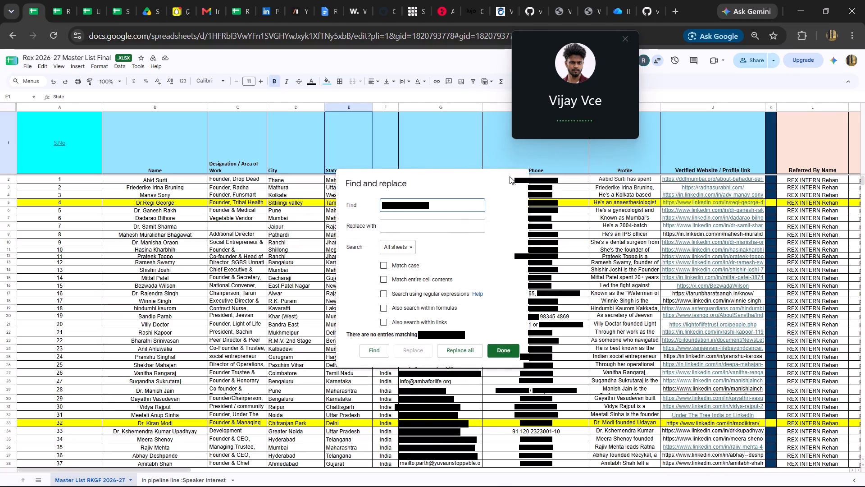
click(512, 181)
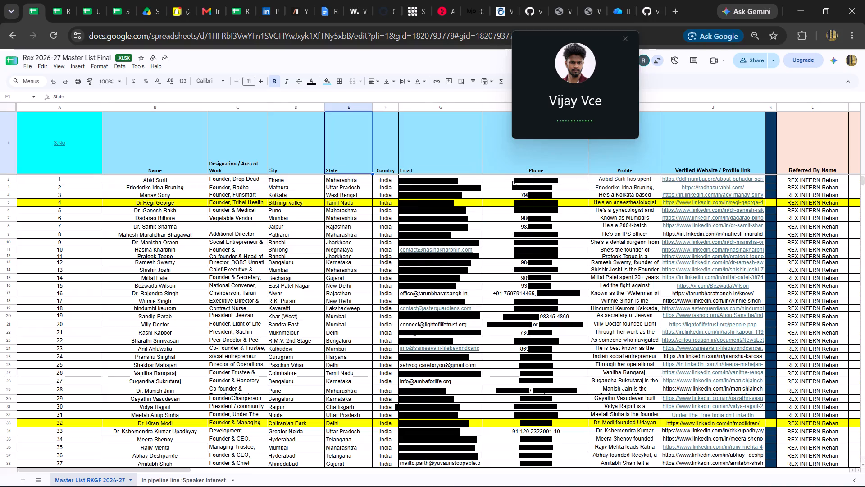
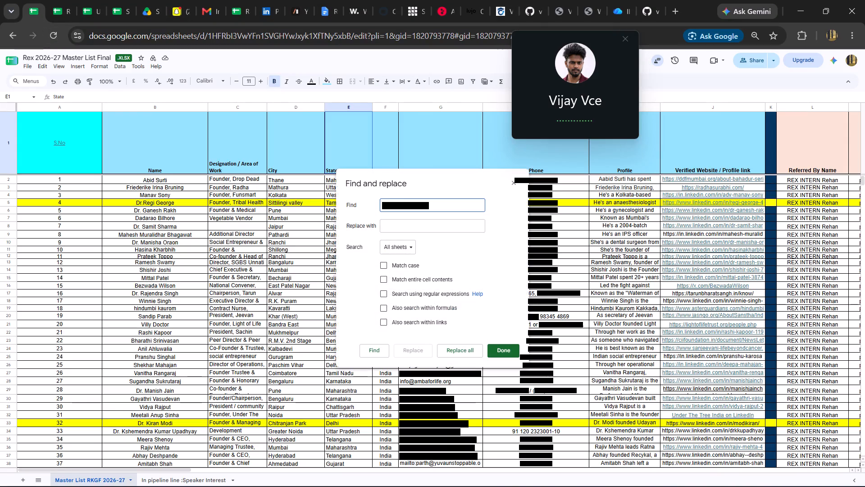
Search all sheets of the Rex 2026-27 Master List Final for the contact detail entered as the find term.
key(Return)
key(Return)
key(Return)
key(Return)
key(Return)
key(Return)
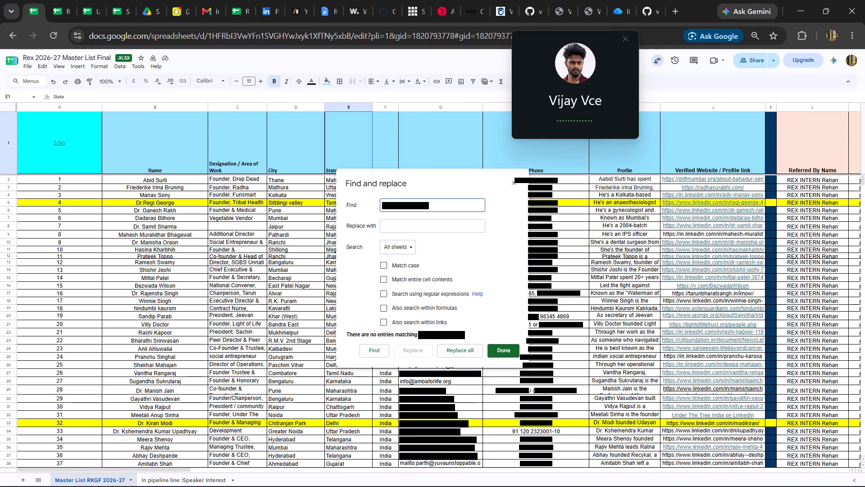
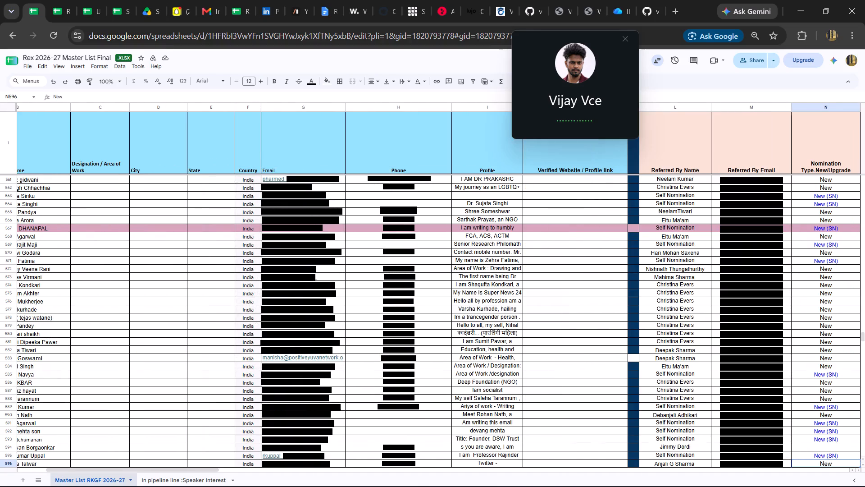
Go back along row 596 of the master list from the nomination type column to the nominee's email cell.
key(Left)
key(Left)
key(Left)
key(Left)
key(Left)
key(Left)
key(Left)
key(Left)
key(Left)
key(Left)
key(Left)
key(Left)
key(Left)
key(Left)
key(Left)
key(Left)
key(Left)
key(Left)
key(Left)
key(Left)
key(Left)
key(Left)
key(Left)
key(Left)
key(Left)
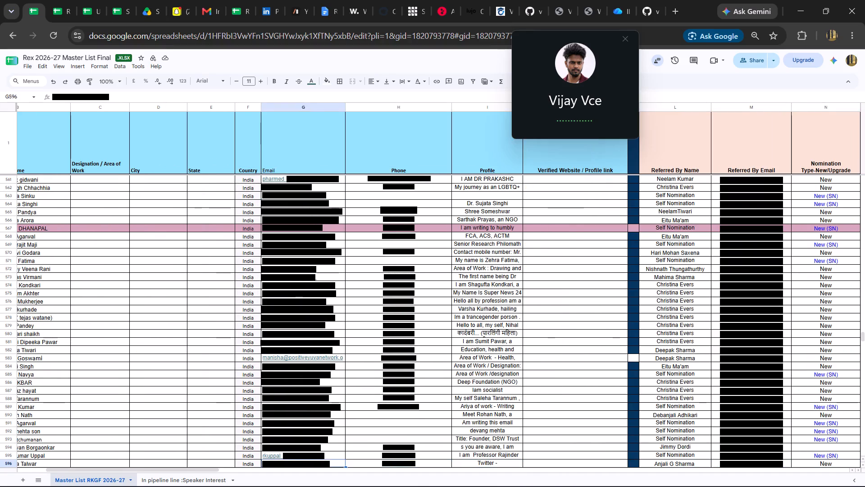
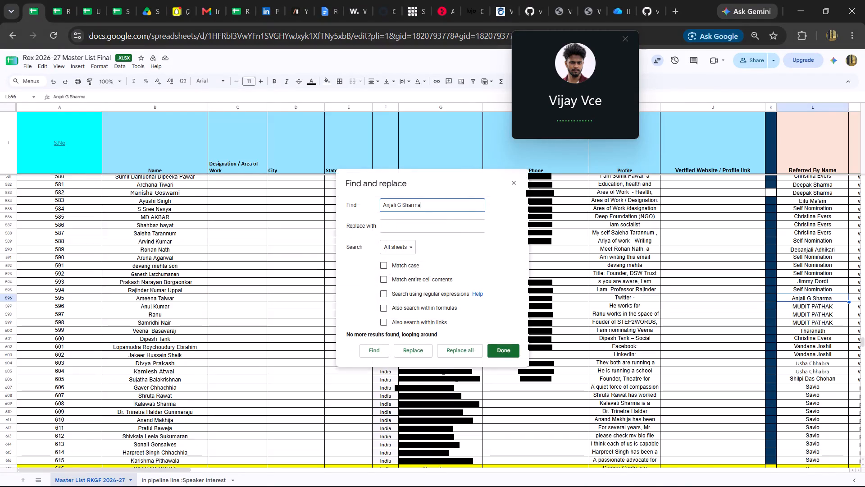
Close the Find and replace search, staying on the matched Referred By Name cell in row 596.
key(Escape)
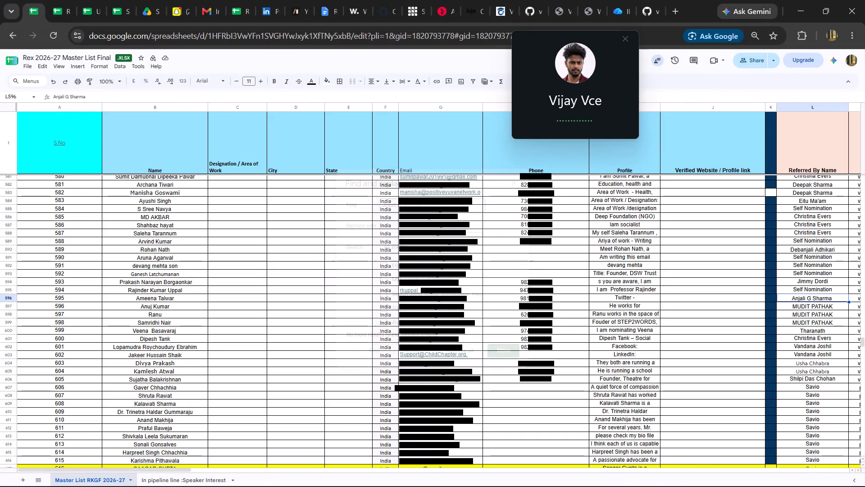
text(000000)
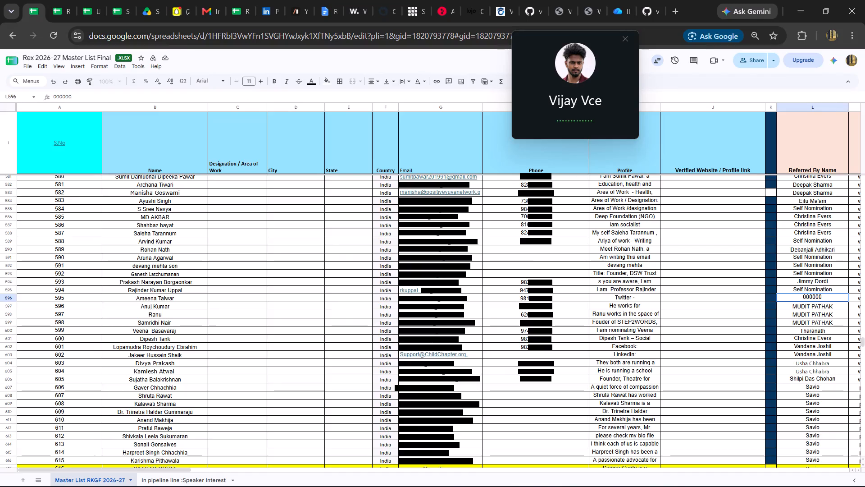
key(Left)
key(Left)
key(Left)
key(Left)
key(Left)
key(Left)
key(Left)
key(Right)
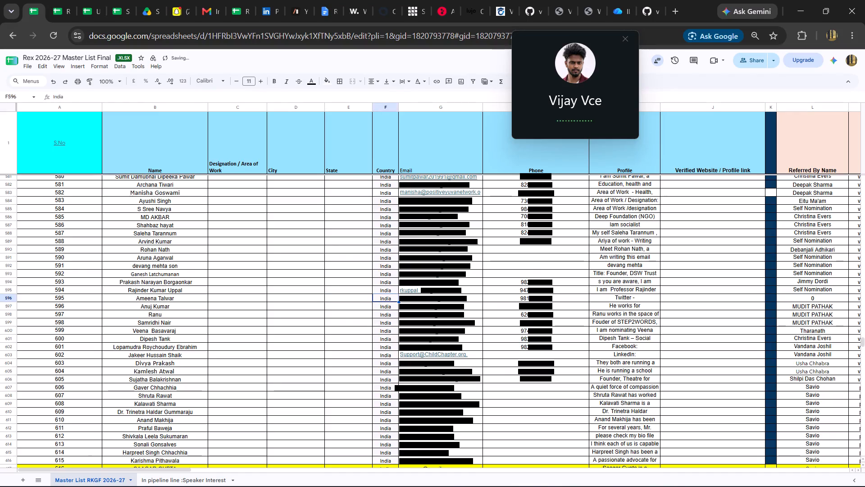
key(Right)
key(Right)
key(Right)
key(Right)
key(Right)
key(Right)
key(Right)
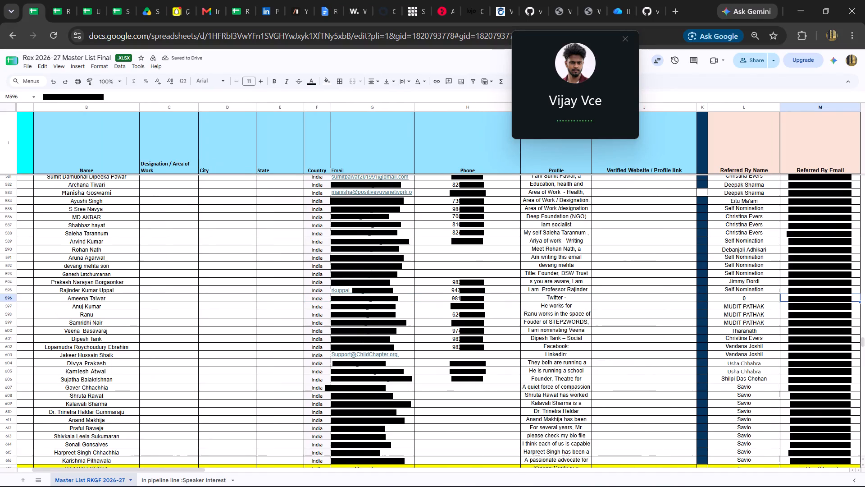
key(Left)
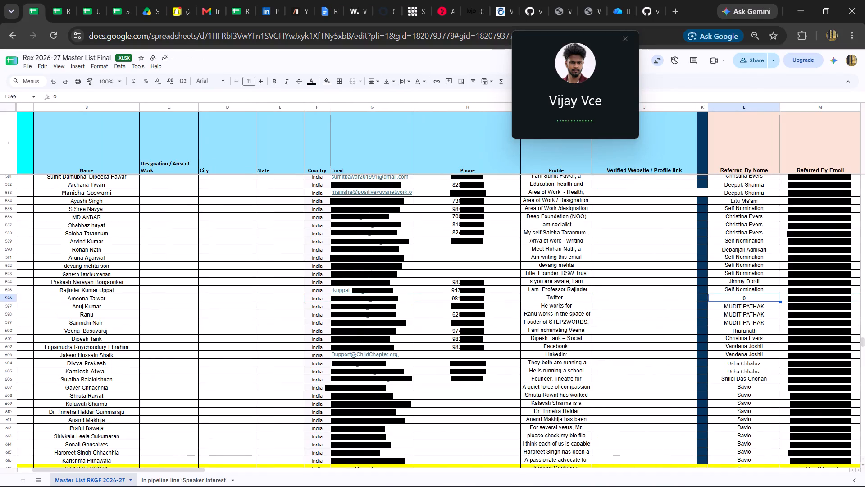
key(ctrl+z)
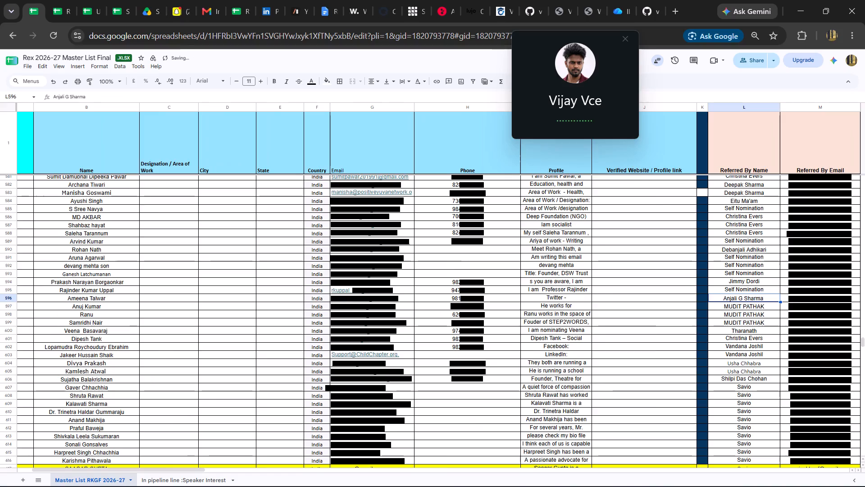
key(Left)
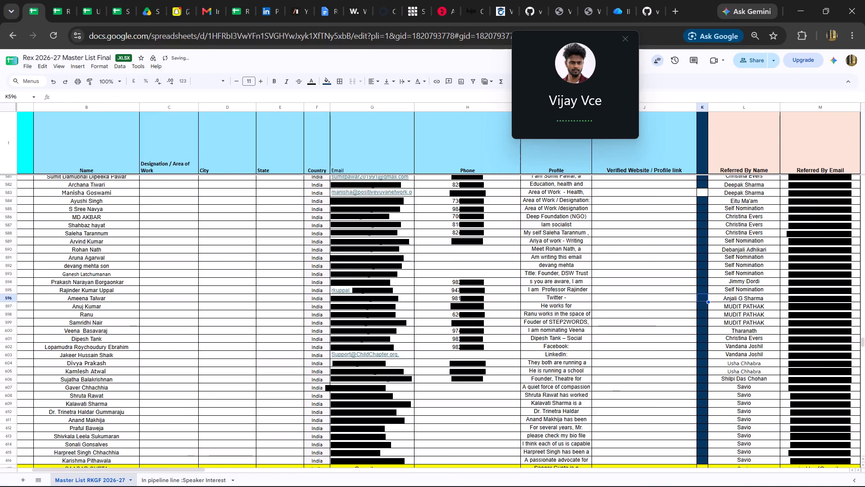
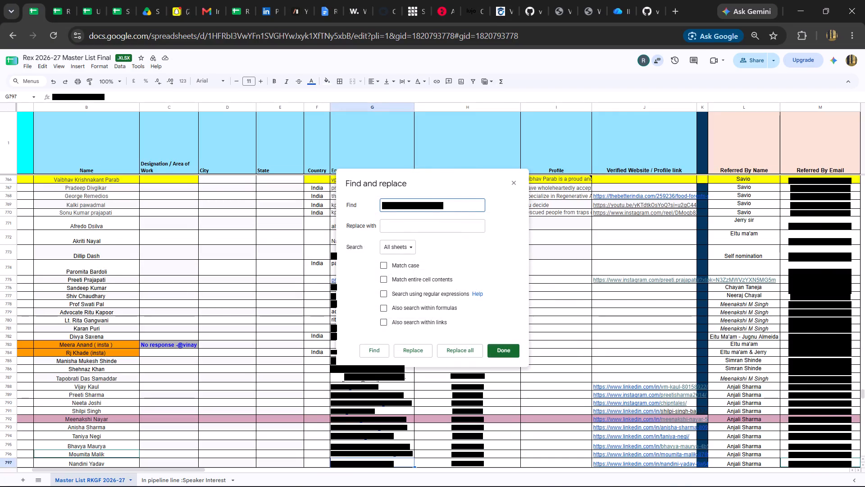
Close the find and replace search and mark row 797's Consent- Yes/No cell as Yes.
key(Escape)
key(Right)
key(Right)
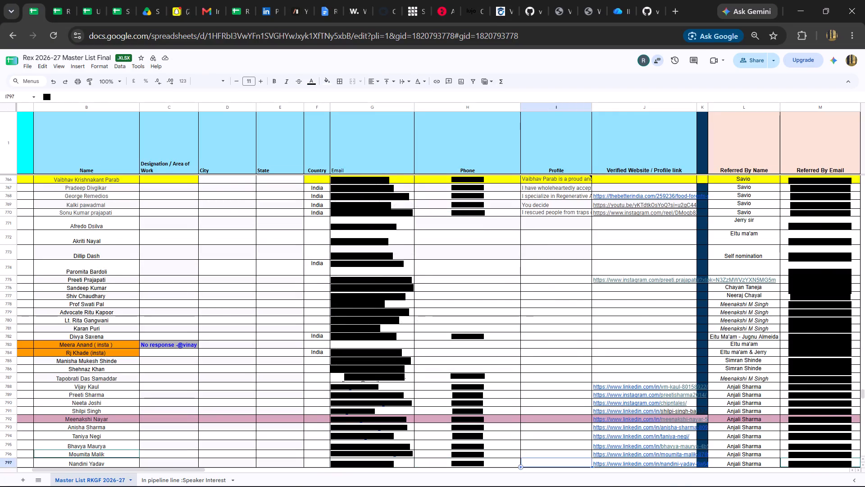
key(Right)
key(Right)
key(Right)
key(Right)
key(Right)
key(Right)
key(Right)
key(Right)
key(Right)
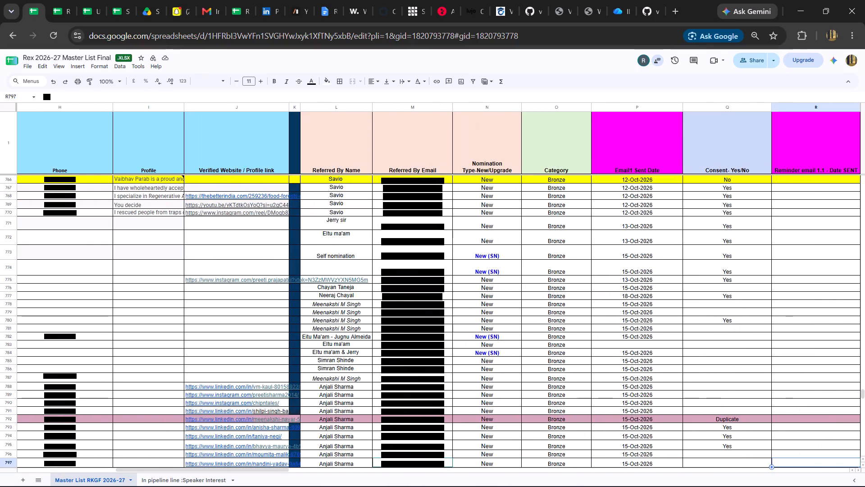
key(Left)
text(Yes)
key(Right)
Enter 28-Oct-2026 as the Form Sent DATE for row 797.
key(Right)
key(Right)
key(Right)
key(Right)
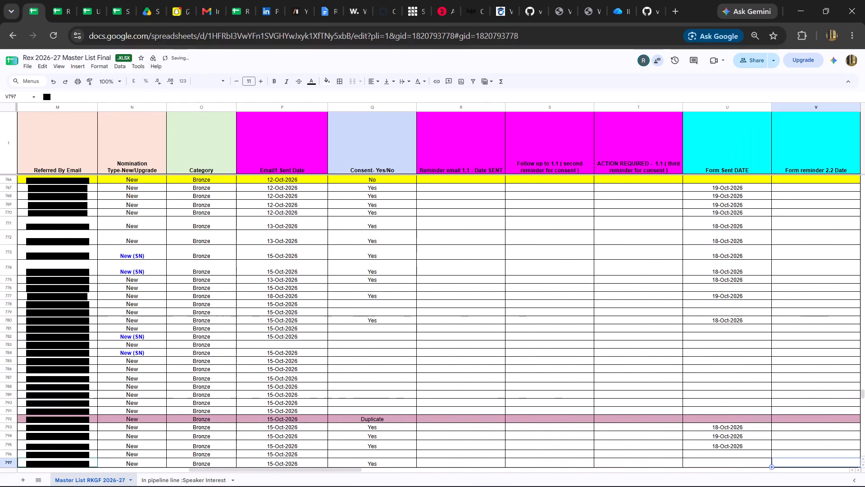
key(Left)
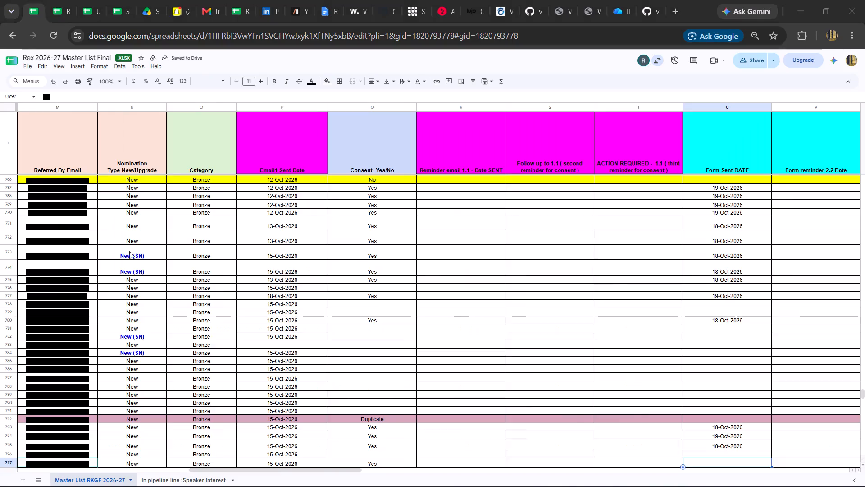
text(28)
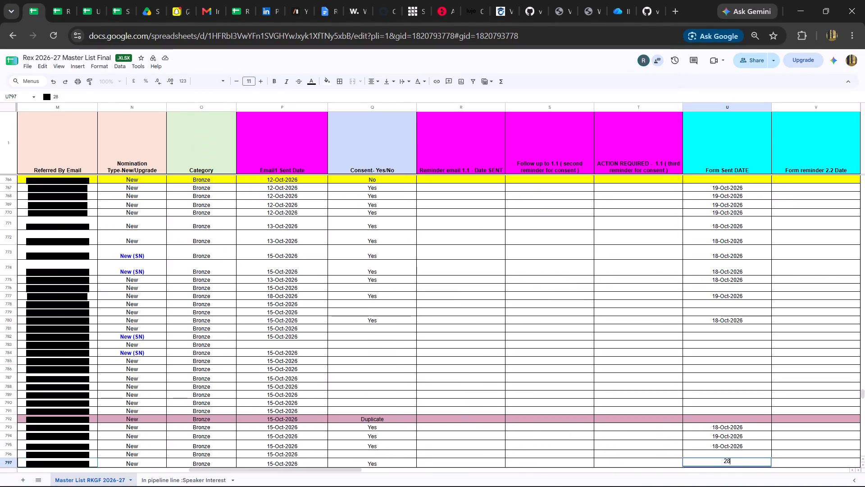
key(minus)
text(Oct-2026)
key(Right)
Look through row 797's form reminder, PDF submission, citation, certificate link and speaker columns, past Speaker Approved Yes/ No.
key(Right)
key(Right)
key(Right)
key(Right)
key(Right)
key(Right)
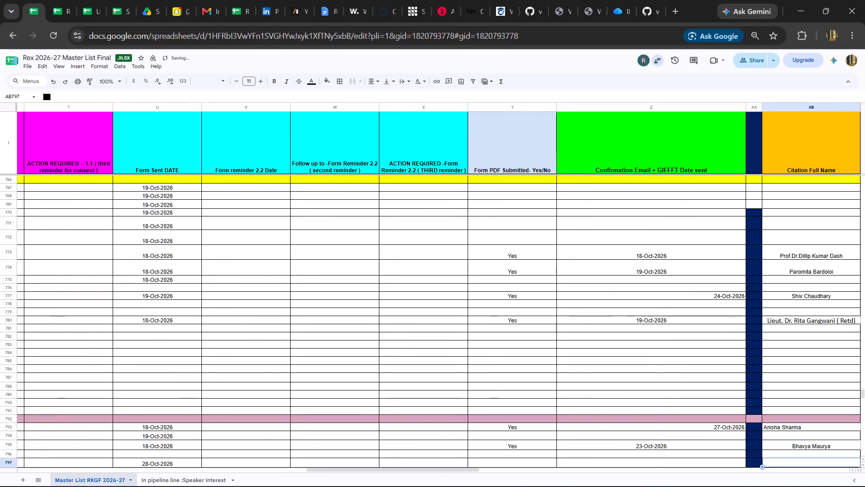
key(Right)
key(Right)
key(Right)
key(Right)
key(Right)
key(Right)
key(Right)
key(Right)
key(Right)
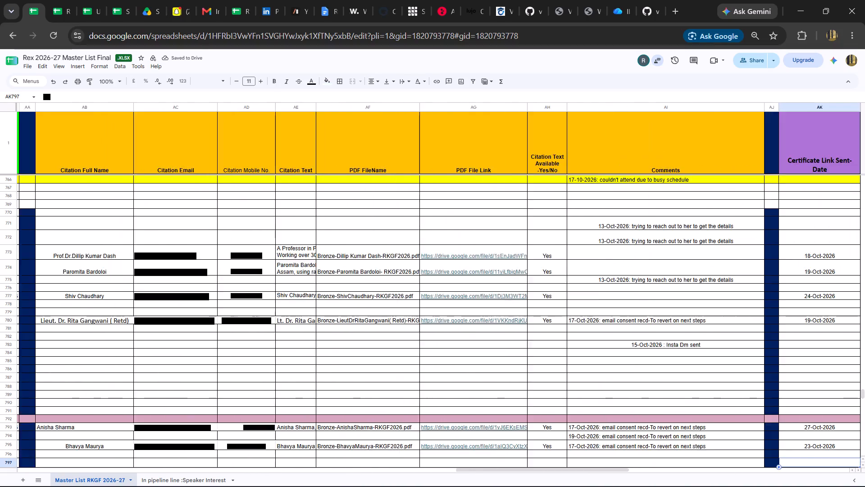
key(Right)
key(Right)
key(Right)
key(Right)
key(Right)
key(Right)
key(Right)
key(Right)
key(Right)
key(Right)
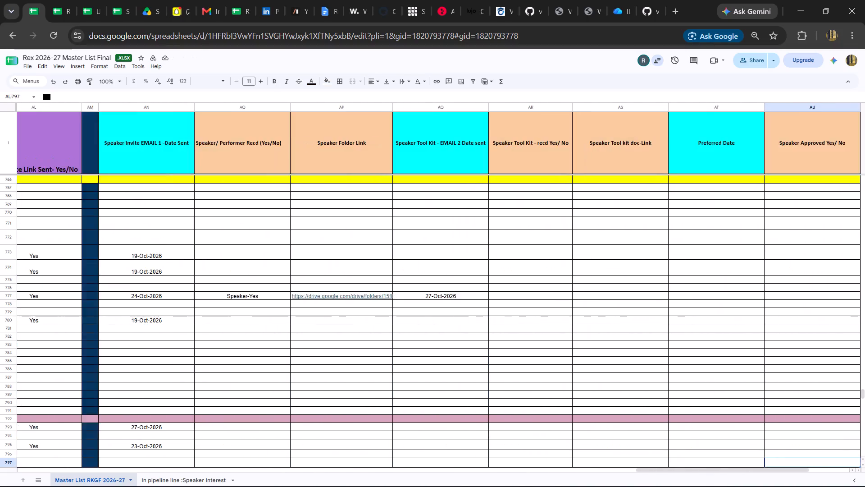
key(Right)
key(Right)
Return to the citation section of row 797 and select its Comments cell.
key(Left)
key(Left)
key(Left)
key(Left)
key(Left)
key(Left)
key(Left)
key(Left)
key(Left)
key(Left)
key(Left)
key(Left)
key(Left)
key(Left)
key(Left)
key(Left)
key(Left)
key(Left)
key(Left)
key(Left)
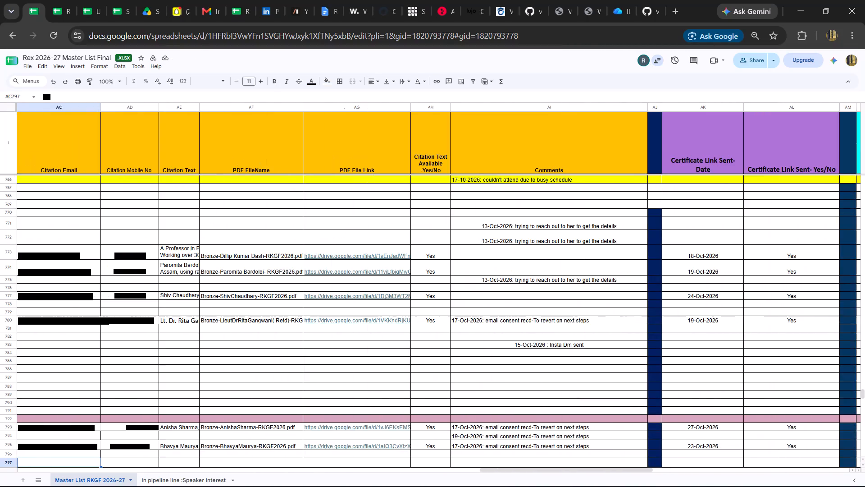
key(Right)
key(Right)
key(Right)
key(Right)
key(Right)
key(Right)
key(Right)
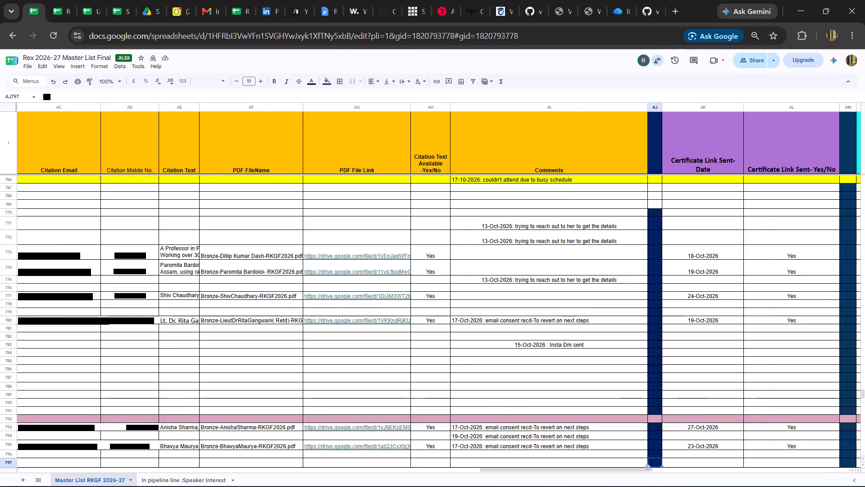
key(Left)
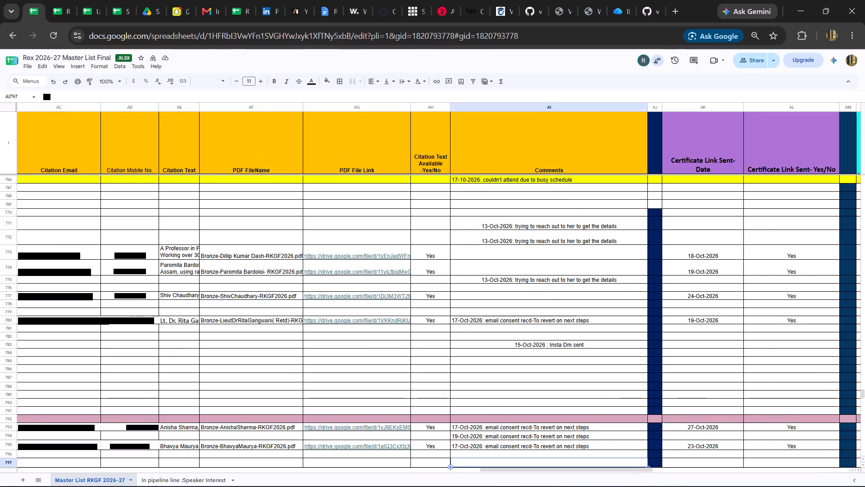
Copy row 795's comment into row 797's Comments cell and edit it to read "28-Oct-2026: email consent recd-To revert on next steps".
text(---)
key(Up)
key(Up)
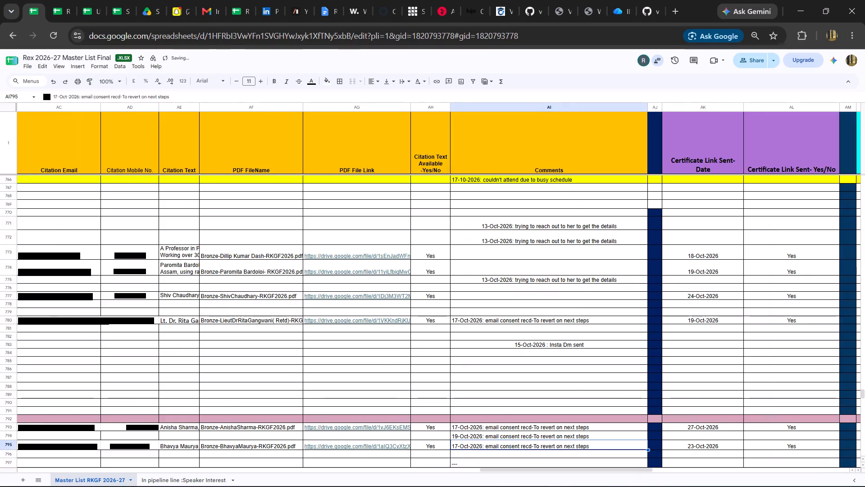
key(ctrl+c)
key(Down)
key(Down)
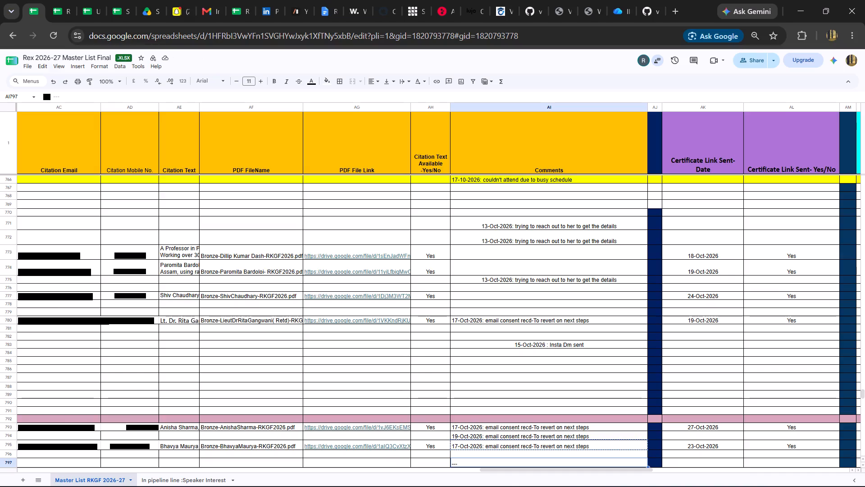
key(ctrl+v)
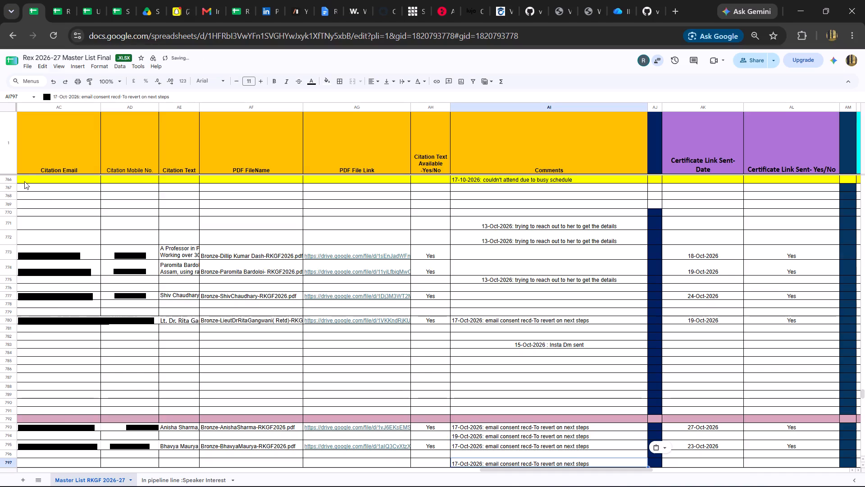
click(55, 98)
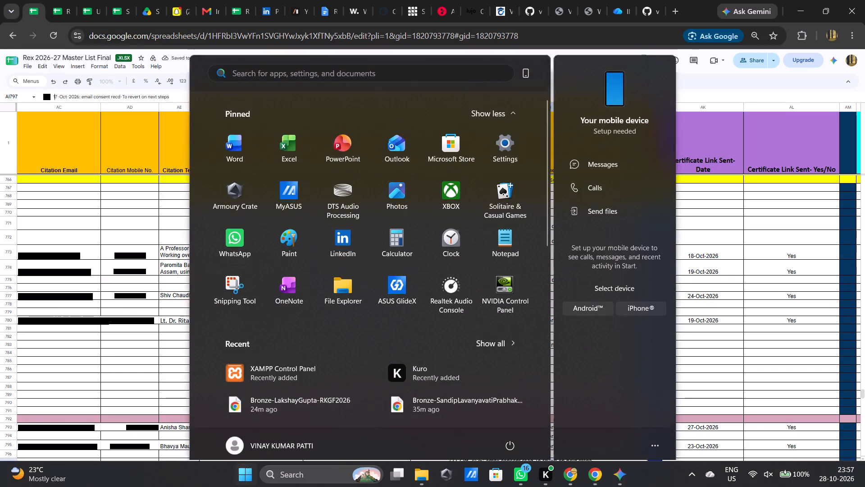
key(Right)
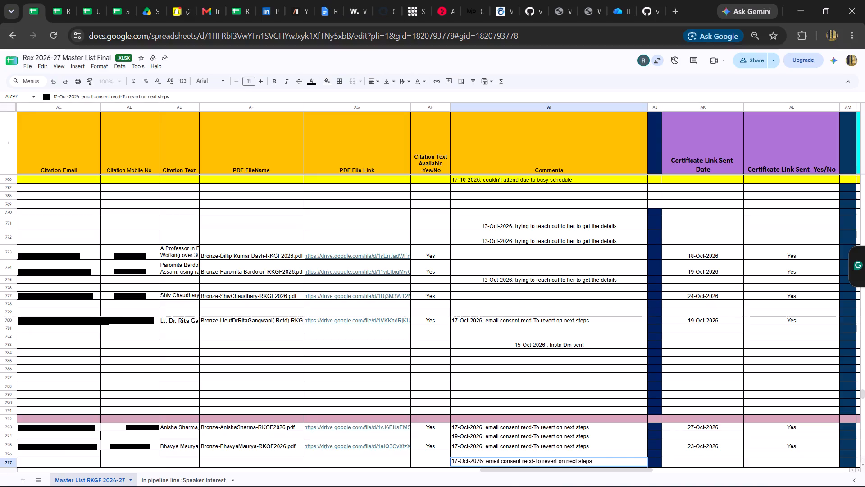
key(BackSpace)
key(BackSpace)
text(28)
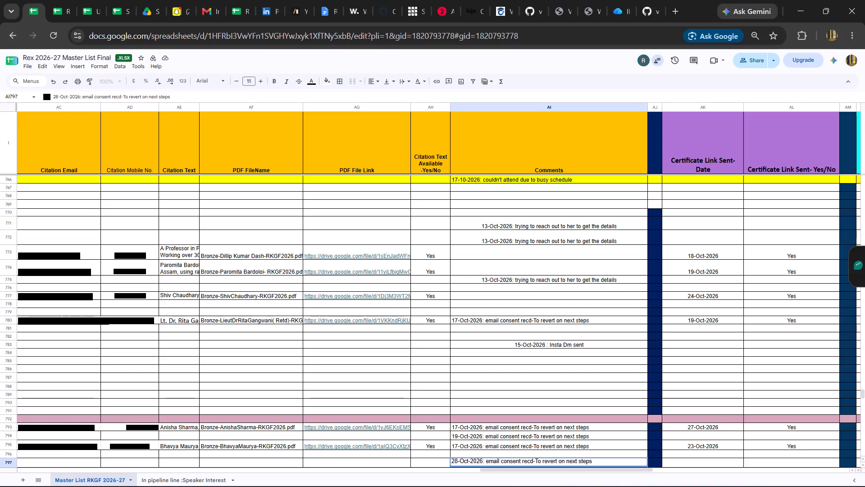
key(Return)
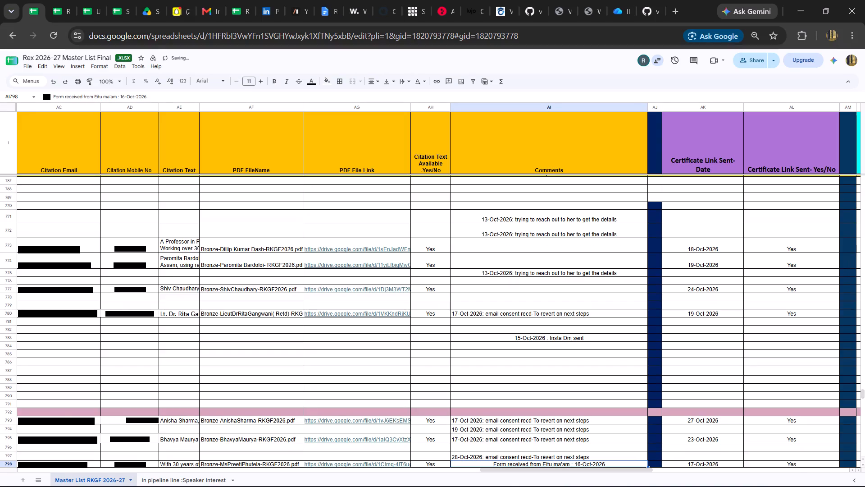
Review row 797's form, consent, category, referrer, profile link and contact columns, back to Designation / Area of Work.
key(Up)
key(Left)
key(Left)
key(Left)
key(Left)
key(Left)
key(Left)
key(Left)
key(Left)
key(Left)
key(Left)
key(Left)
key(Left)
key(Left)
key(Left)
key(Left)
key(Left)
key(Left)
key(Left)
key(Left)
key(Left)
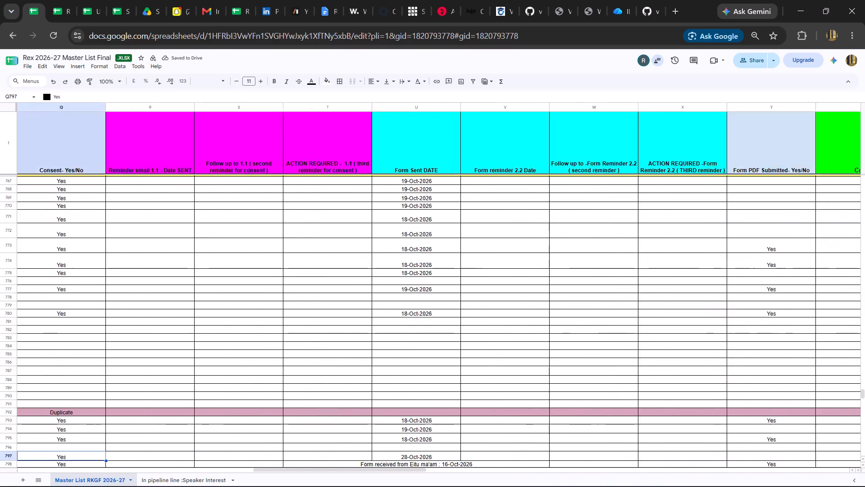
key(Right)
key(Left)
key(Left)
key(Left)
key(Left)
key(Left)
key(Left)
key(Left)
key(Left)
key(Left)
key(Left)
key(Left)
key(Left)
key(Left)
key(Left)
key(Left)
key(Left)
key(Left)
key(Left)
key(Left)
key(Left)
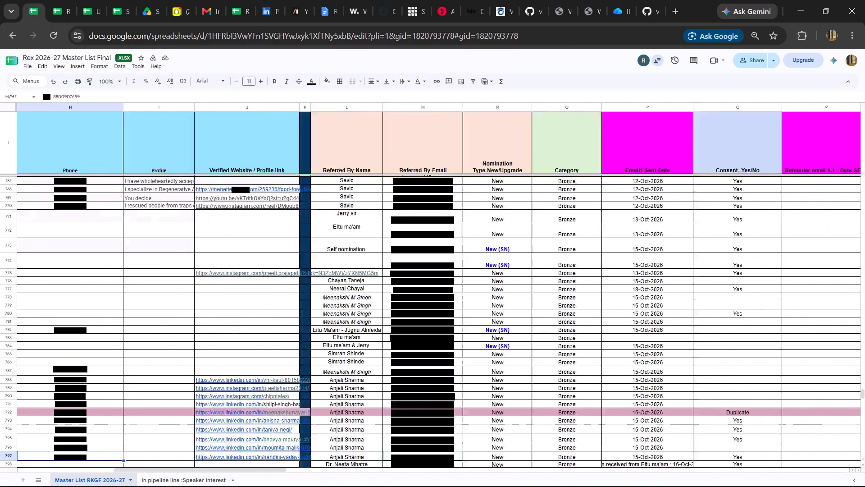
key(Right)
key(Right)
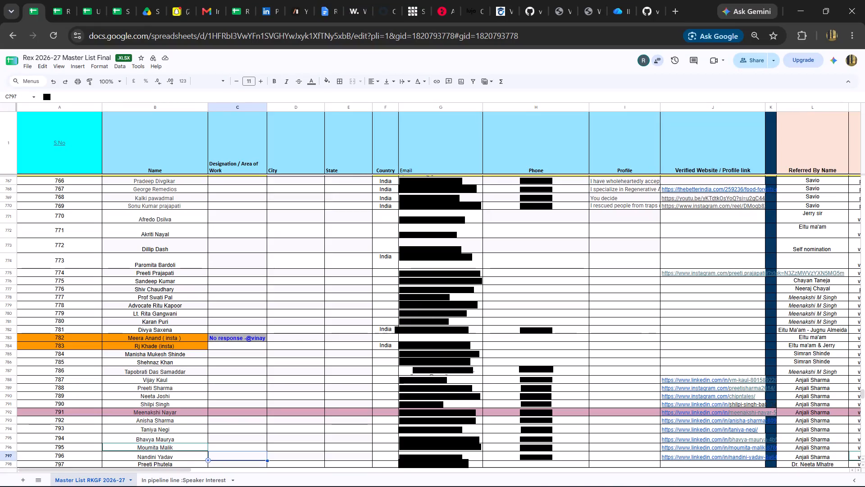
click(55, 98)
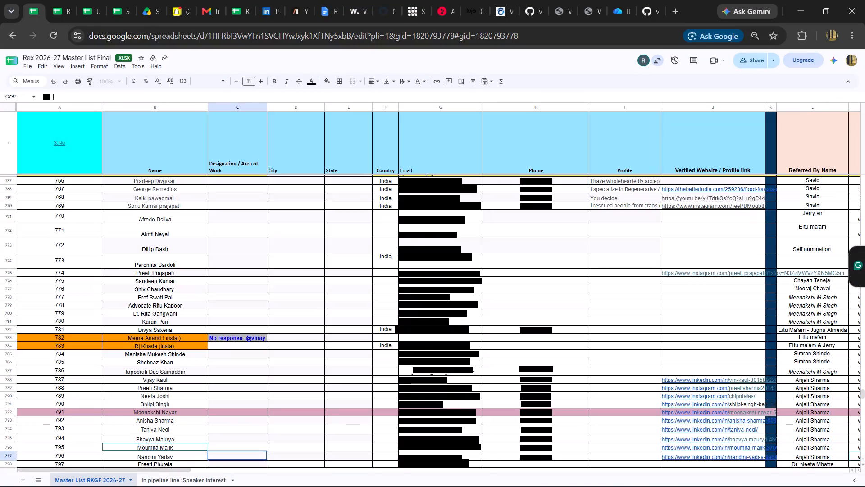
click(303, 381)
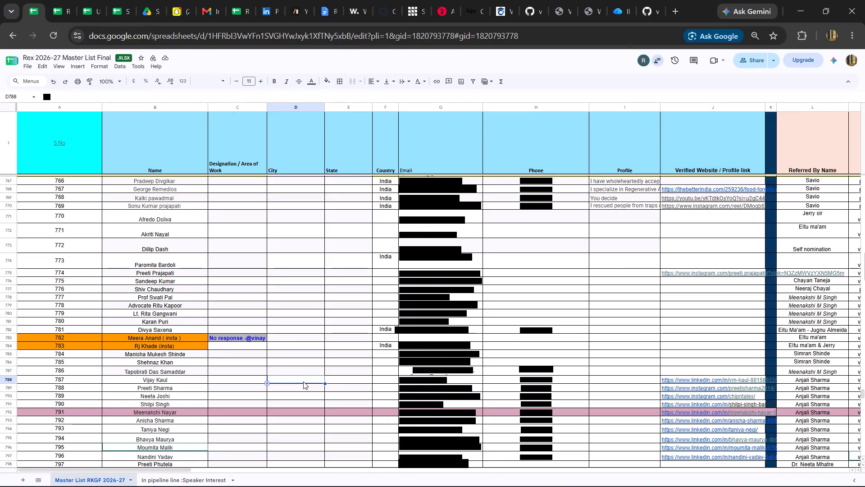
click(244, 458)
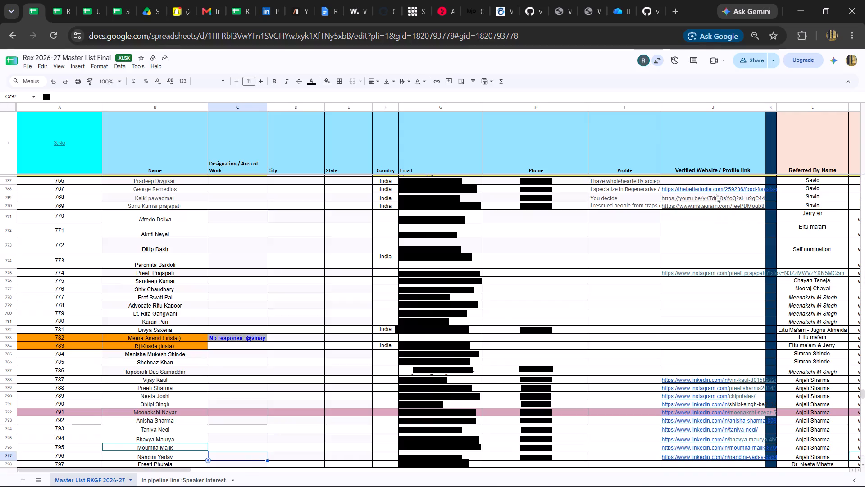
Jump to the collaborator's current position in the master list and look over the nominees above the black divider.
click(642, 62)
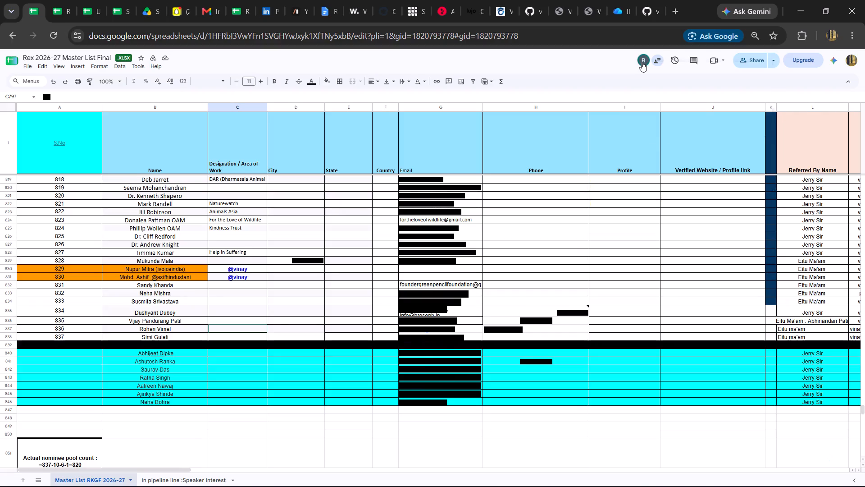
click(593, 64)
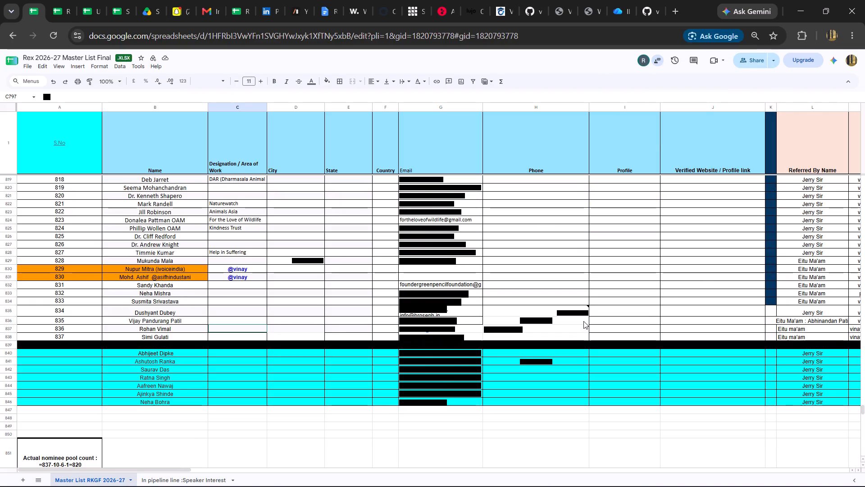
scroll(583, 321, up, 2)
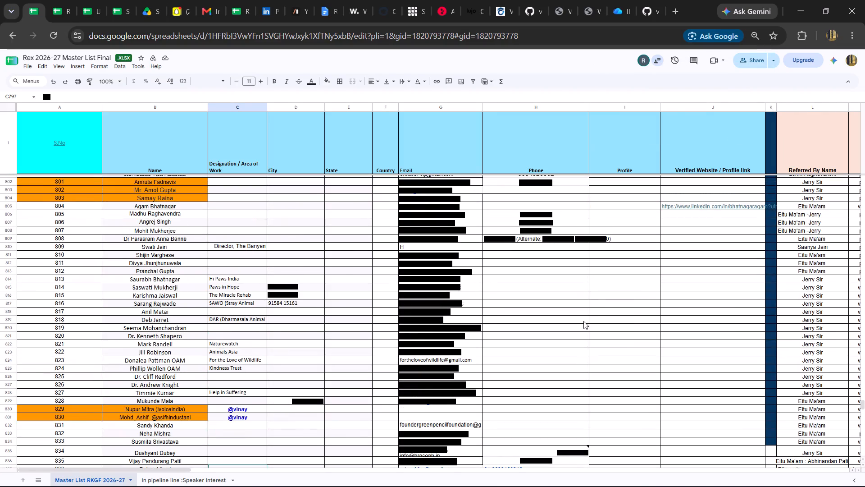
Paste the copied comment "17-Oct-2026: email consent recd-To revert on next steps" into cell F276, below the "Send the form" list in Untitled spreadsheet.
key(ctrl+Tab)
key(ctrl+Tab)
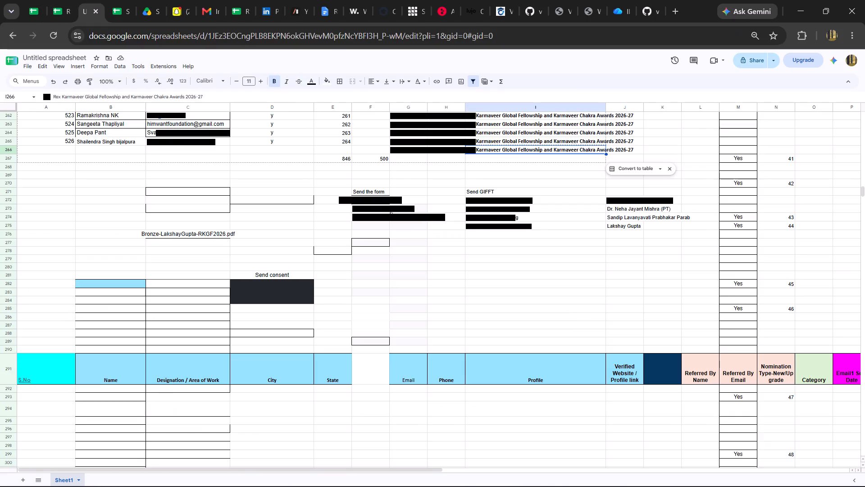
click(373, 225)
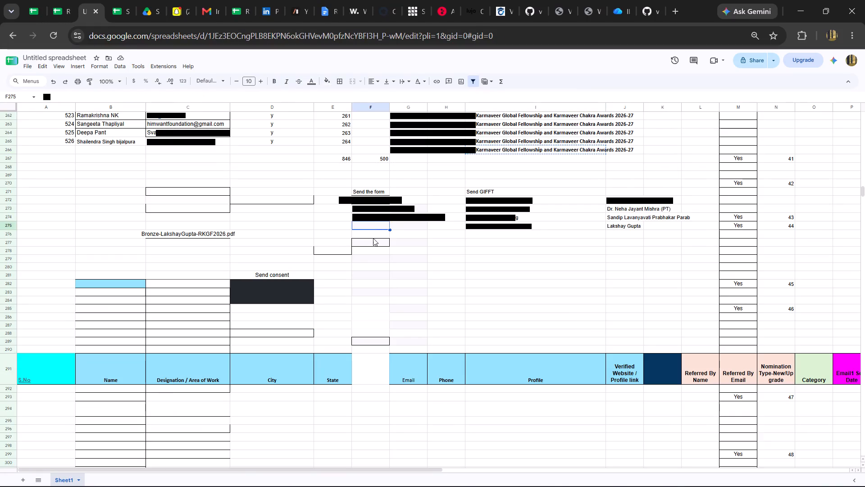
click(373, 238)
key(ctrl+v)
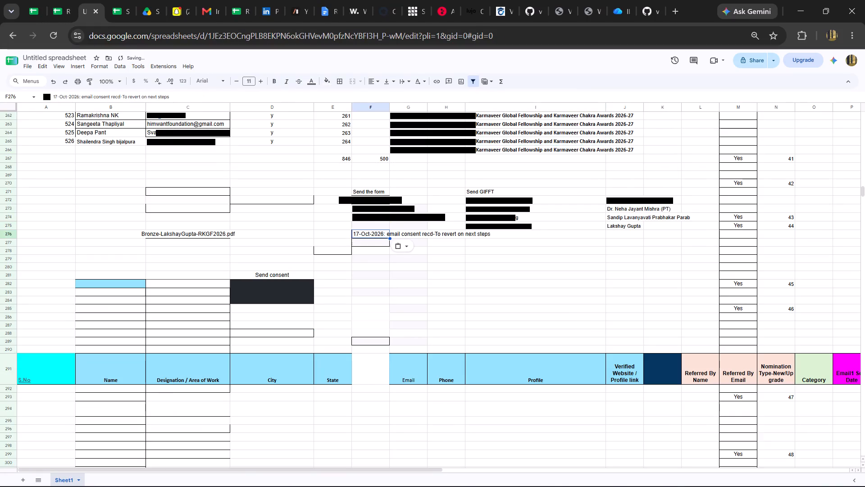
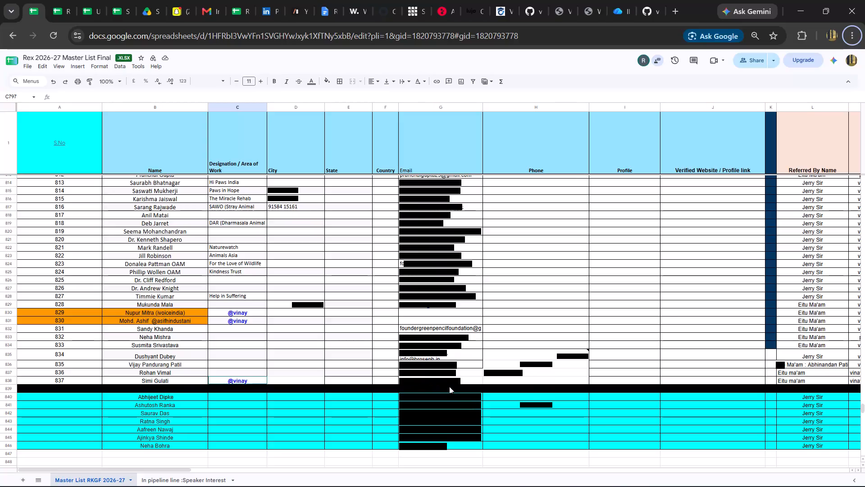
Record "Yes" in the Consent- Yes/No column for row 838, the last nominee above the black divider.
click(428, 382)
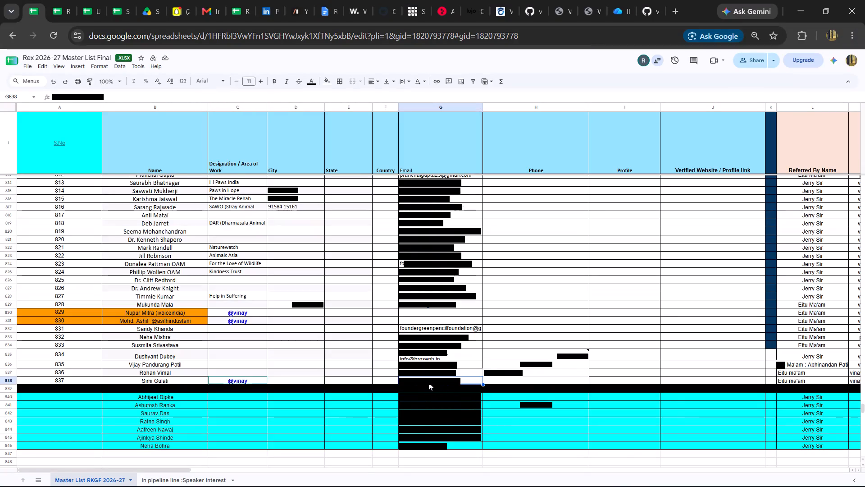
key(Right)
key(Right)
key(Right)
key(Right)
key(Right)
key(Right)
key(Right)
key(Right)
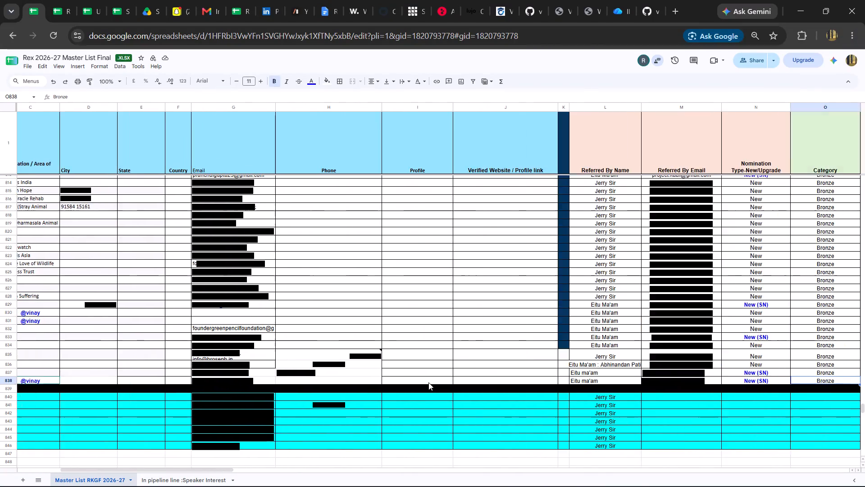
key(Right)
key(Right)
key(Right)
key(Left)
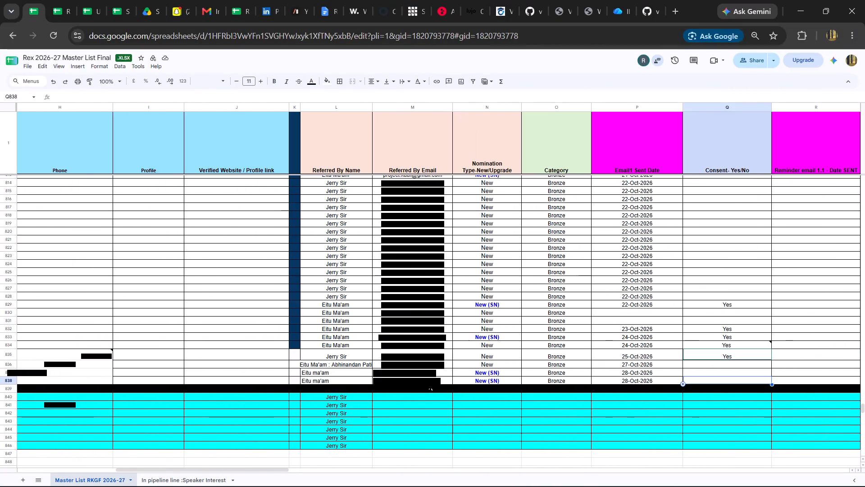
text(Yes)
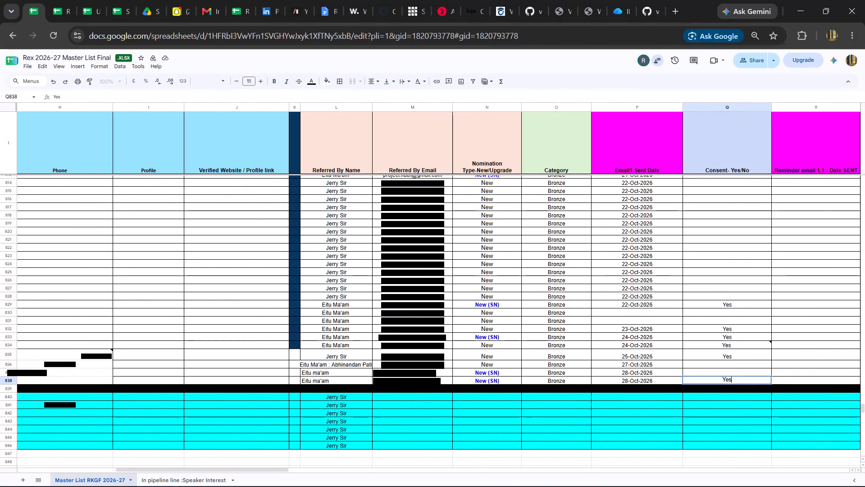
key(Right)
Go to the Form Sent DATE cell of row 838 in the master list.
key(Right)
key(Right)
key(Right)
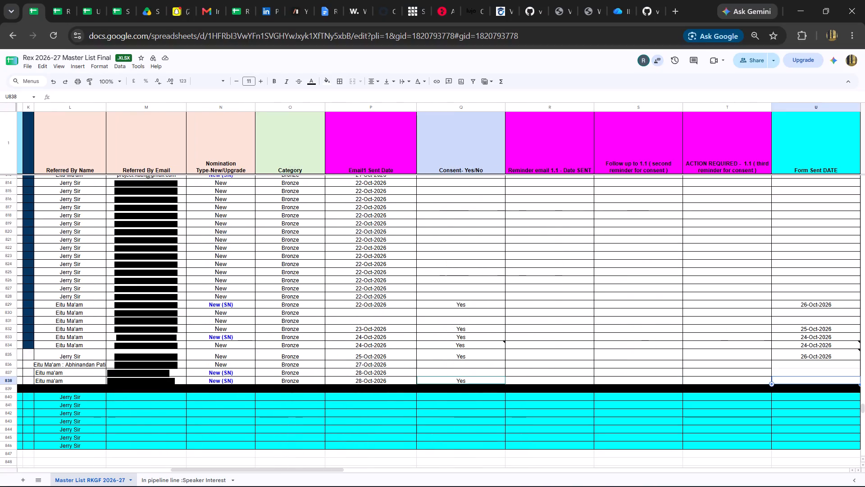
Record 28-Oct-2026 as the Form Sent DATE for the nominee in row 838.
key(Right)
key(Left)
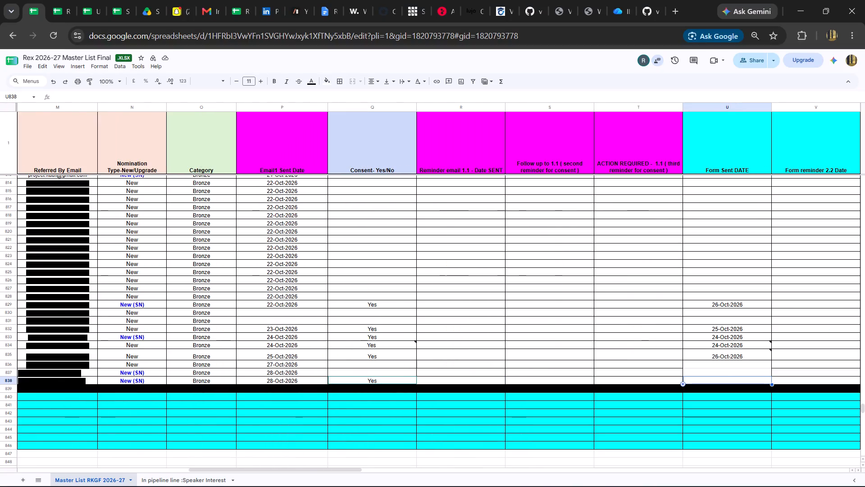
text(28)
key(minus)
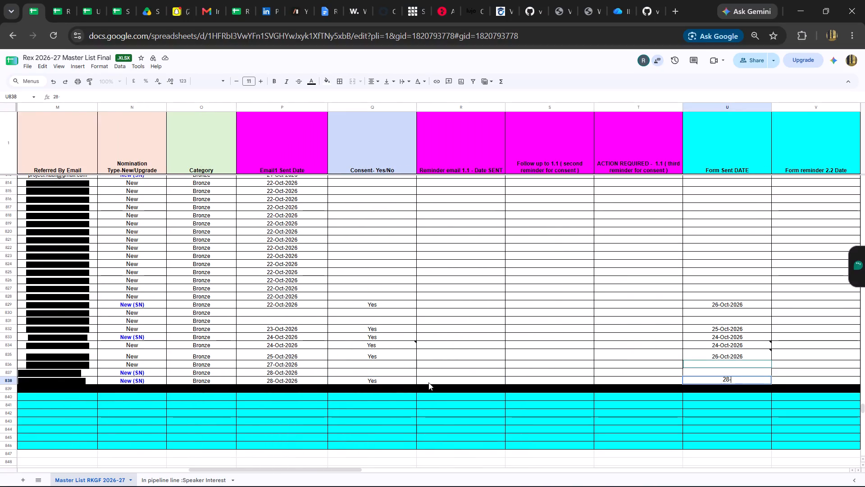
text(Oct-2026)
key(Right)
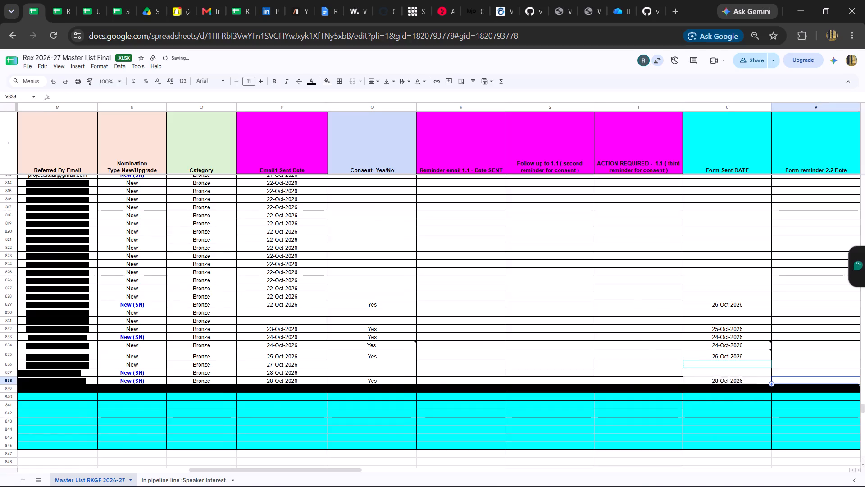
Review row 838's form reminder, form PDF, confirmation, consent and consent reminder columns.
key(Right)
key(Right)
key(Right)
key(Right)
key(Right)
key(Left)
key(Left)
key(Left)
key(Left)
key(Left)
key(Left)
key(Left)
key(Left)
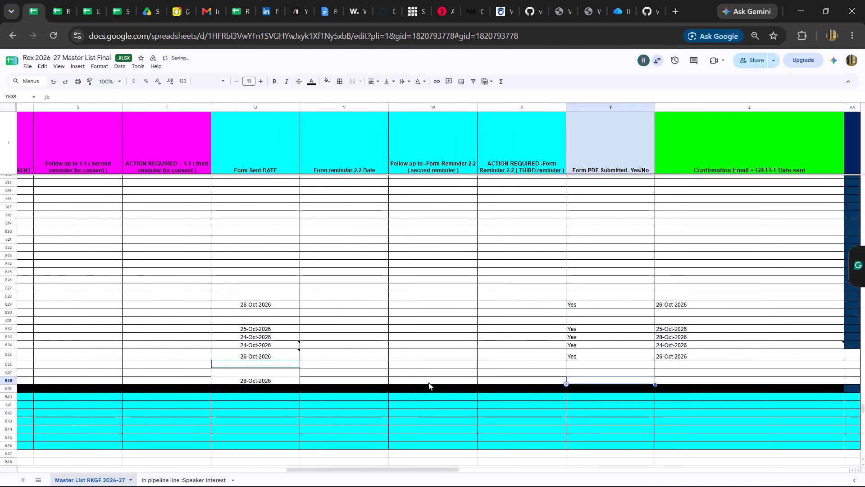
key(Left)
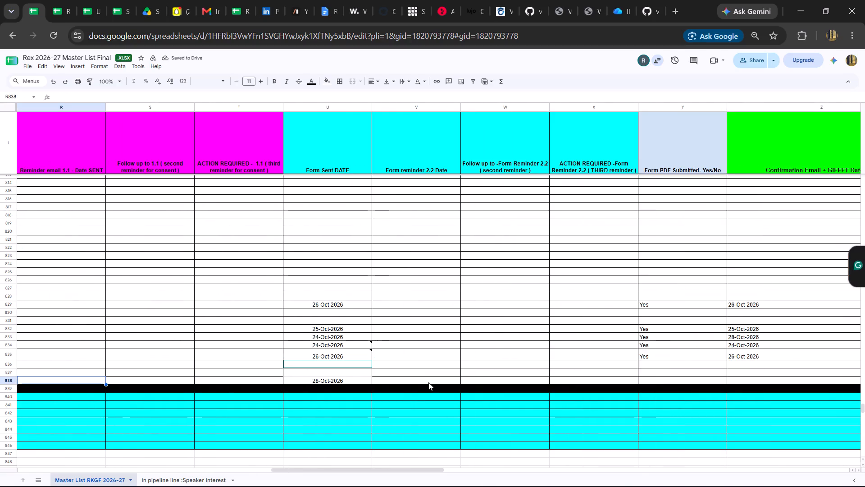
key(Right)
key(Right)
key(Right)
key(Left)
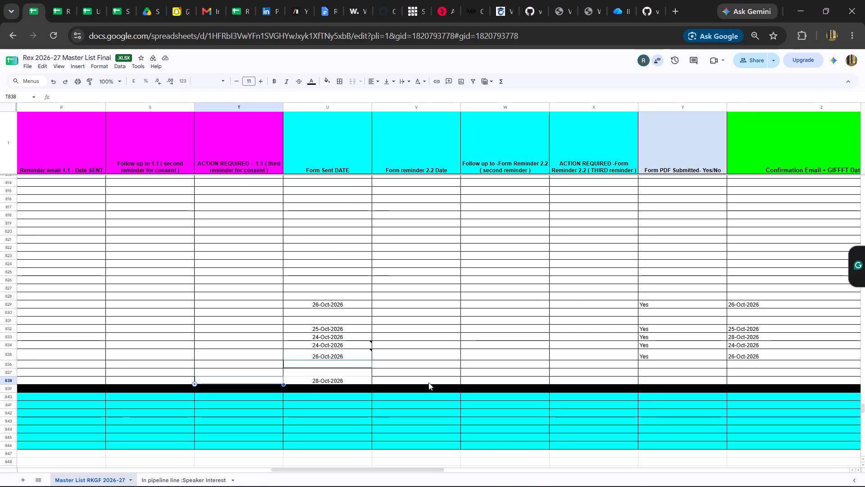
key(Left)
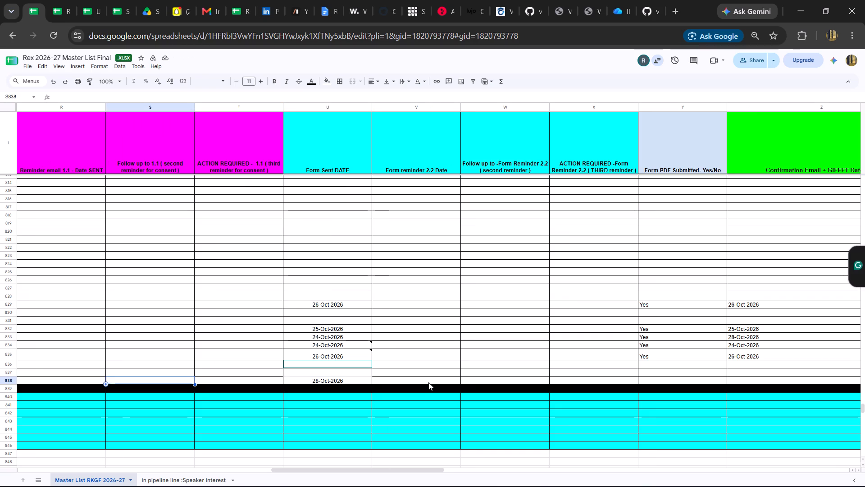
key(Right)
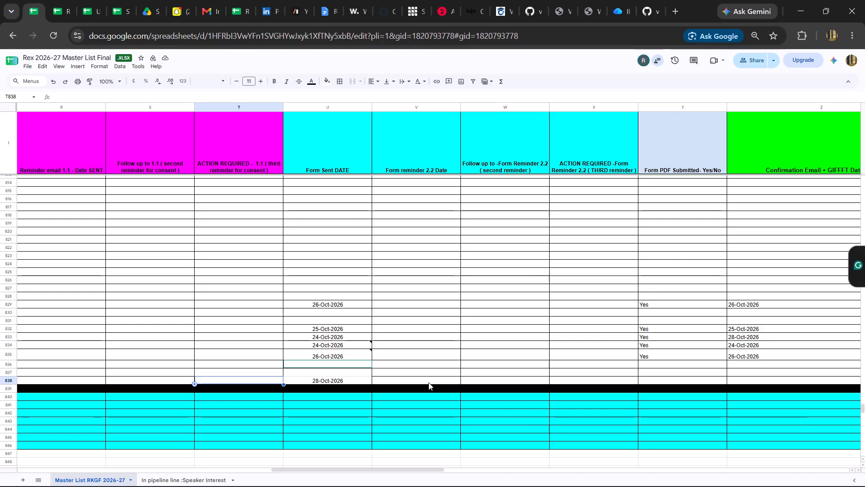
key(Left)
key(Left)
key(Left)
key(Left)
key(Left)
key(Right)
key(Right)
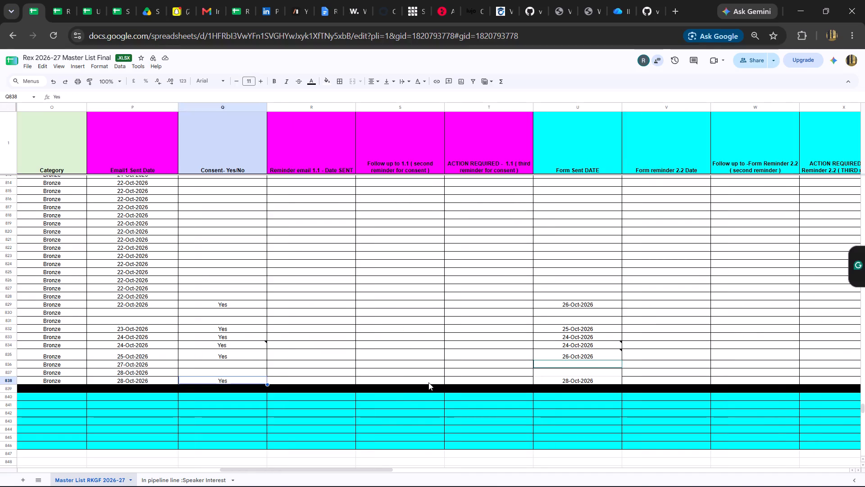
key(Right)
Copy row 838's nominee email address into cell F277 of the "Send the form" list in the Untitled spreadsheet.
key(Left)
key(Left)
key(Left)
key(Left)
key(Left)
key(Left)
key(Left)
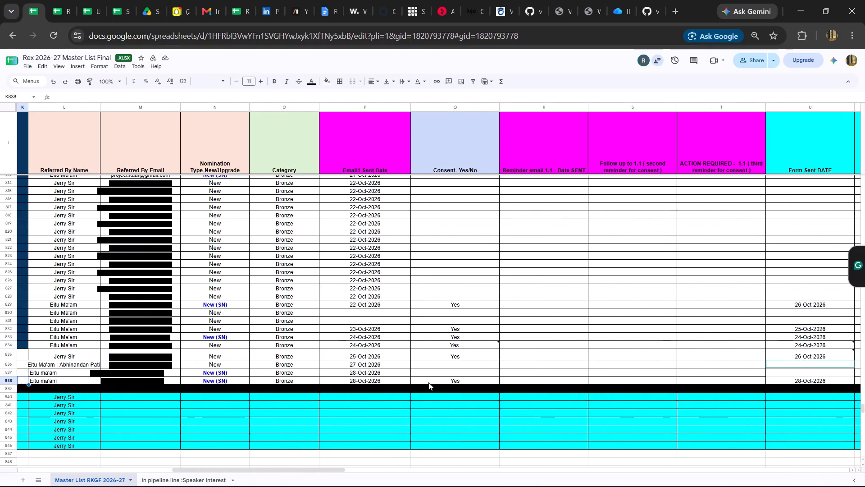
key(Left)
key(Left)
key(Left)
key(Left)
key(Left)
key(Right)
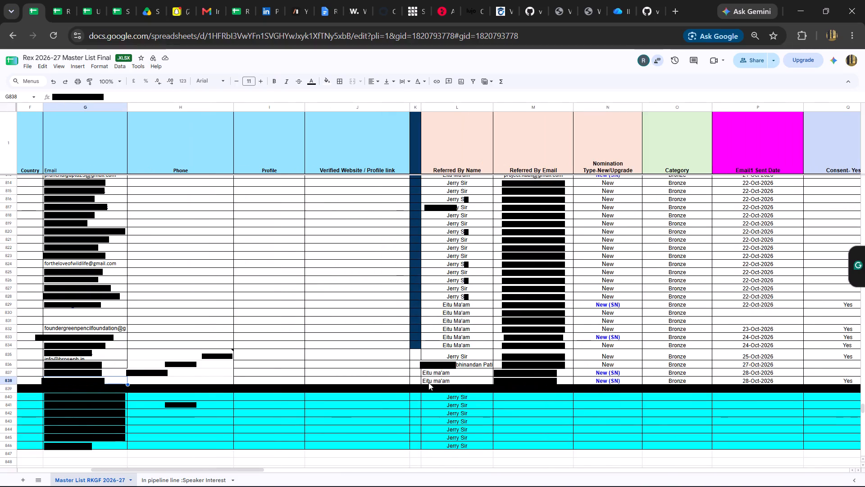
key(ctrl+c)
key(ctrl+Tab)
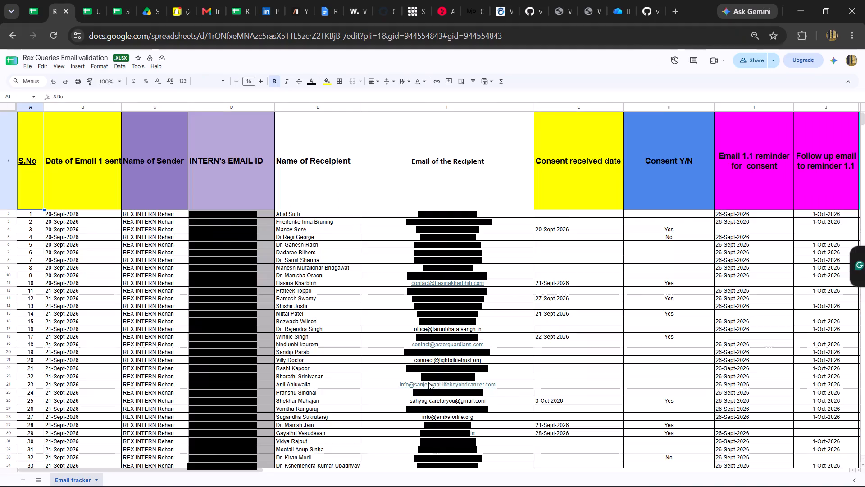
key(ctrl+Tab)
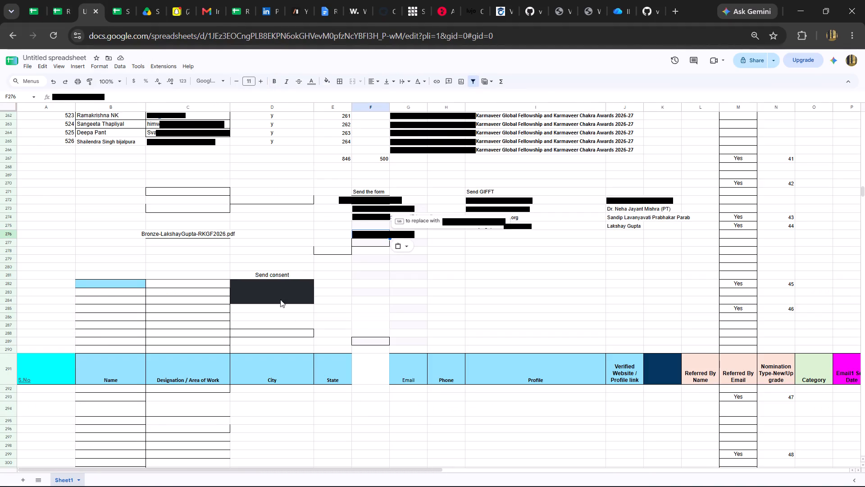
click(359, 239)
key(ctrl+v)
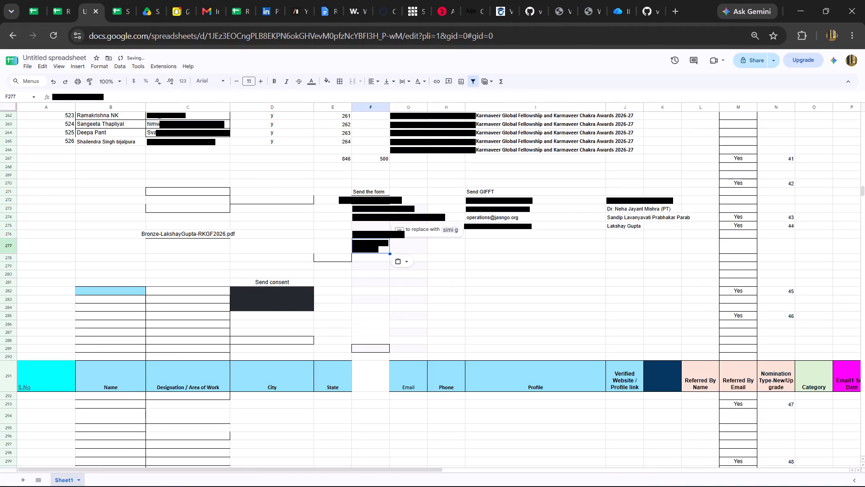
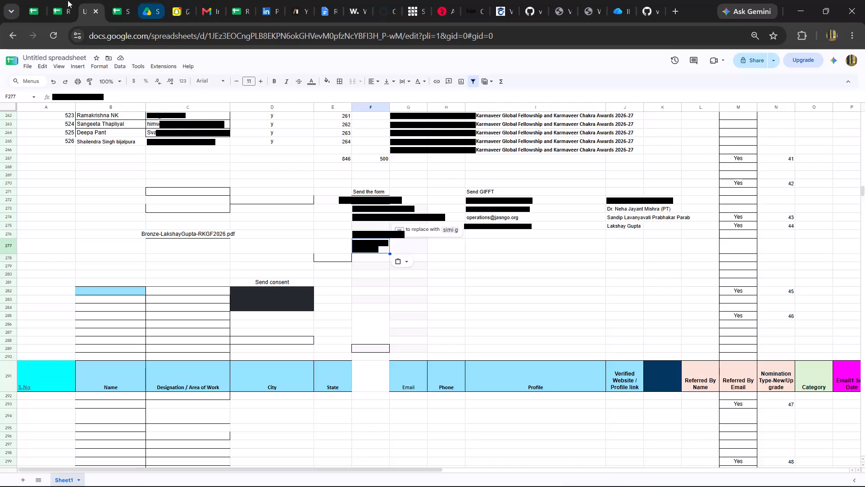
Switch back to the Rex 2026-27 Master List Final spreadsheet at the nominee in row 838.
click(33, 1)
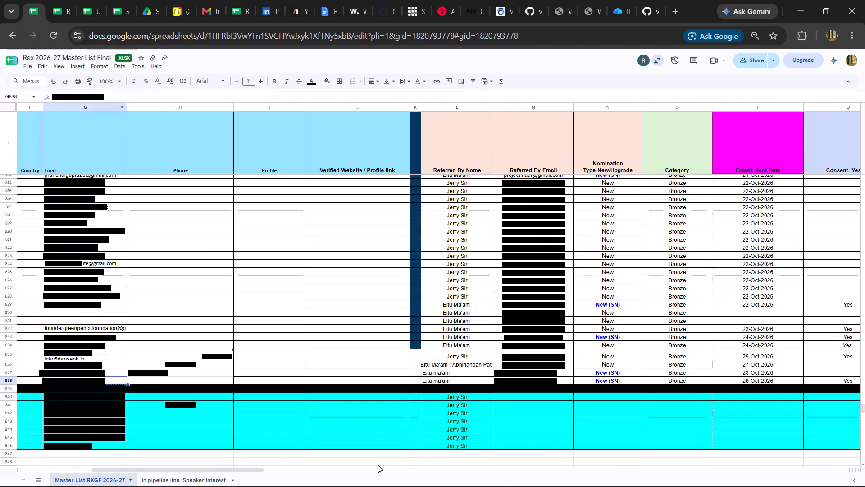
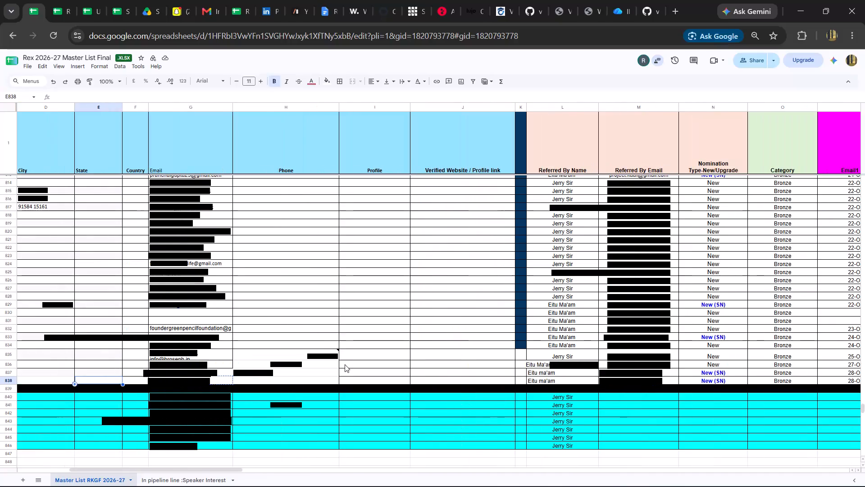
Review the name, designation, location, email and phone columns for the nominee in row 838 of the master list.
key(Right)
key(Right)
key(Right)
key(Right)
key(Right)
key(Right)
key(Left)
key(Left)
key(Left)
key(Left)
key(Left)
key(Left)
key(Left)
key(Left)
key(Left)
key(Left)
key(Left)
key(Left)
key(Left)
key(Left)
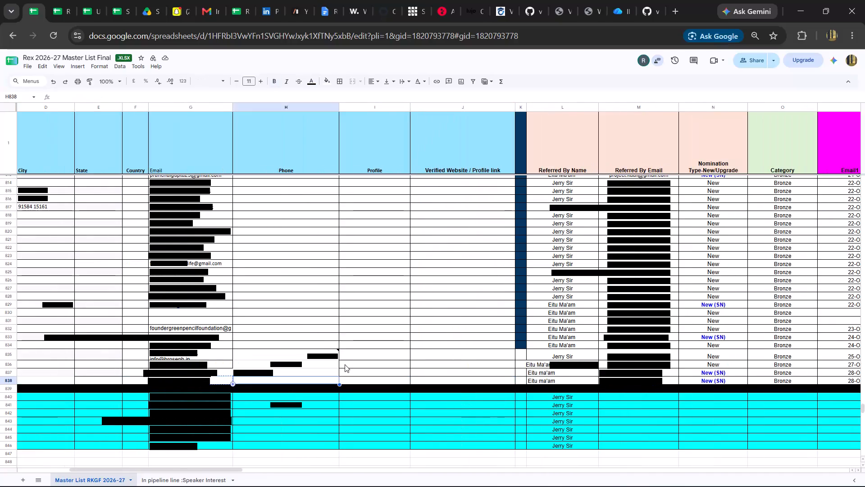
key(Right)
key(Right)
key(Right)
key(Right)
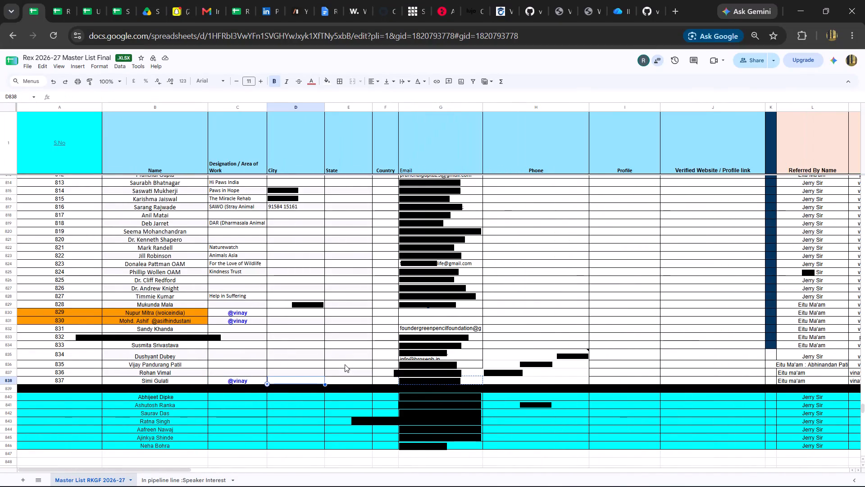
key(Right)
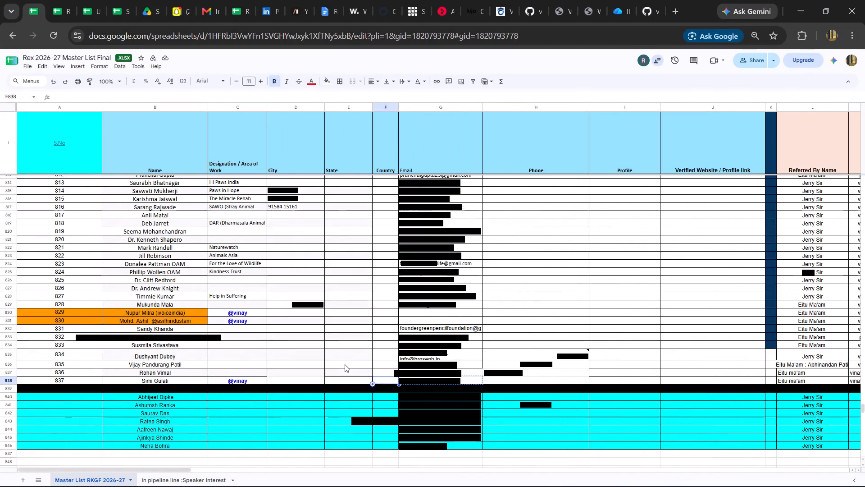
Check row 838's referral, nomination type, category, Email1 Sent Date, consent, reminder and Form Sent DATE columns.
key(Right)
key(Right)
key(Right)
key(Right)
key(Right)
key(Right)
key(Right)
key(Right)
key(Right)
key(Right)
key(Right)
key(Right)
key(Right)
key(Left)
key(Left)
key(Right)
key(Right)
key(Right)
key(Right)
key(Right)
key(Right)
key(Right)
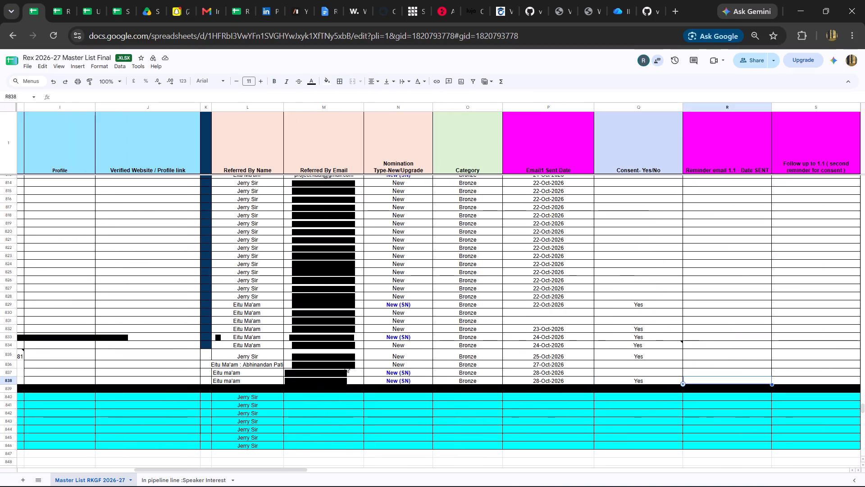
key(Left)
key(Left)
key(Left)
key(Right)
key(Right)
key(Right)
key(Right)
key(Right)
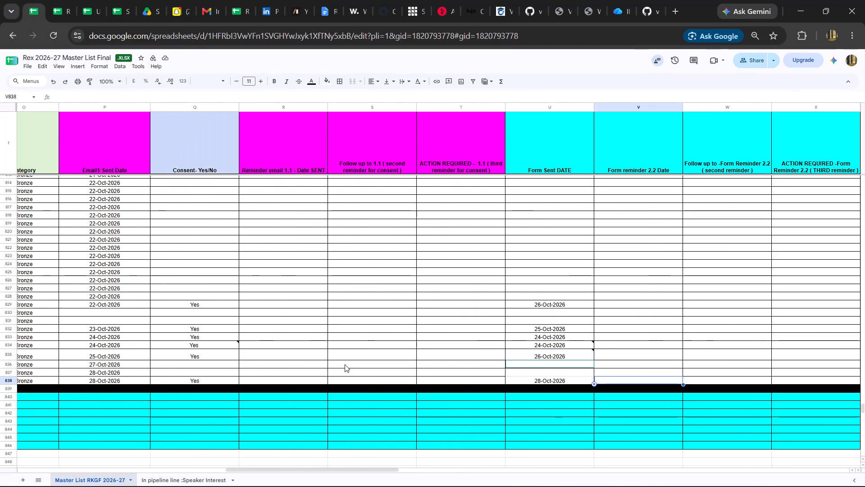
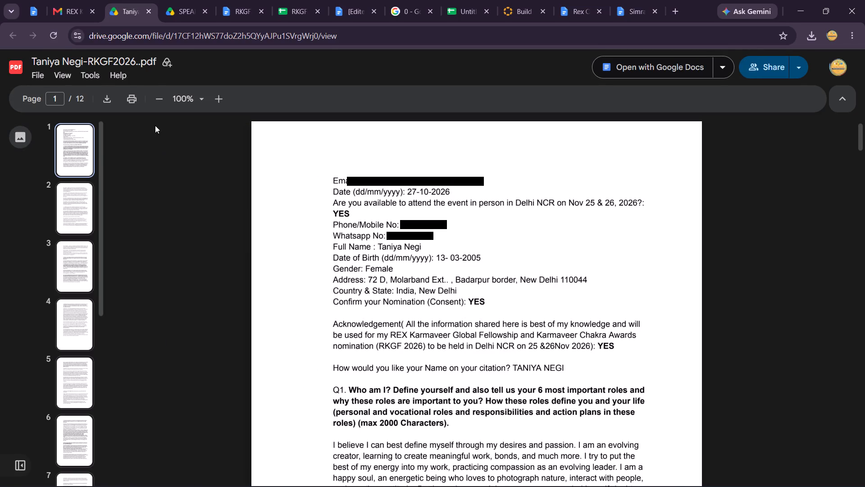
Download the nominee's 12-page RKGF2026 form PDF from Google Drive.
click(101, 103)
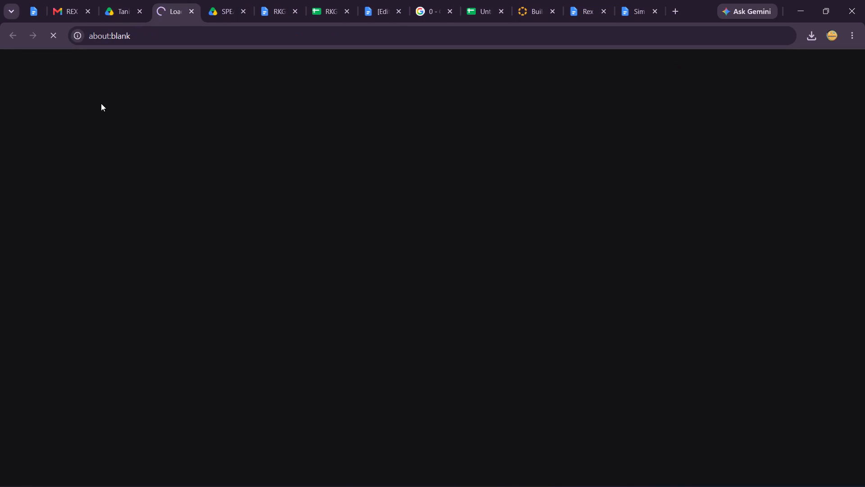
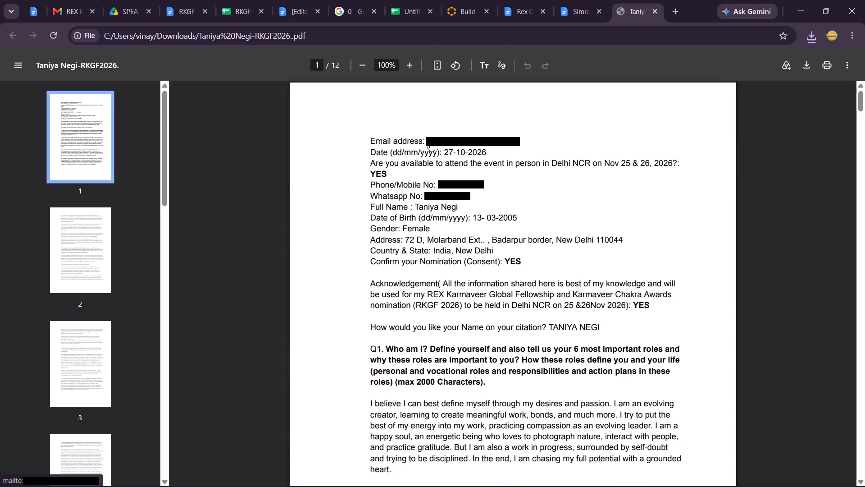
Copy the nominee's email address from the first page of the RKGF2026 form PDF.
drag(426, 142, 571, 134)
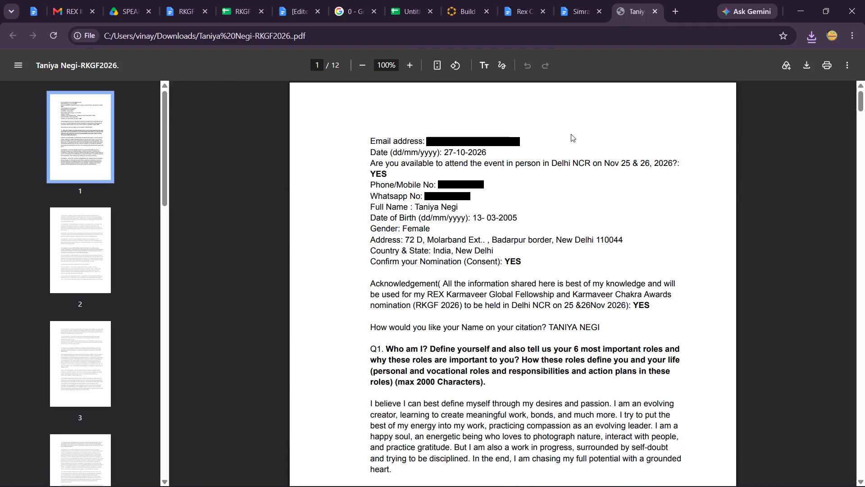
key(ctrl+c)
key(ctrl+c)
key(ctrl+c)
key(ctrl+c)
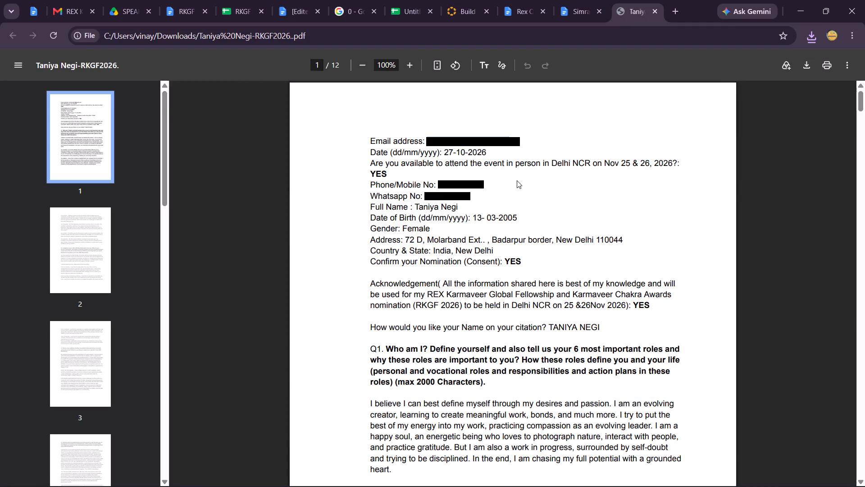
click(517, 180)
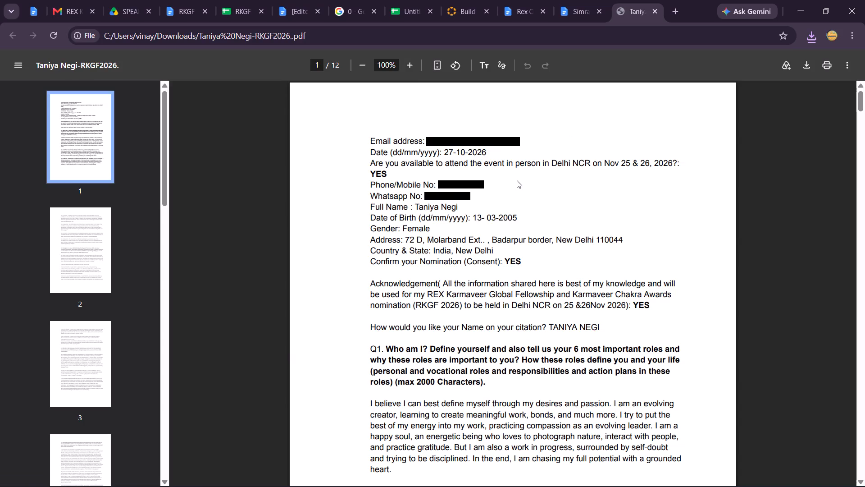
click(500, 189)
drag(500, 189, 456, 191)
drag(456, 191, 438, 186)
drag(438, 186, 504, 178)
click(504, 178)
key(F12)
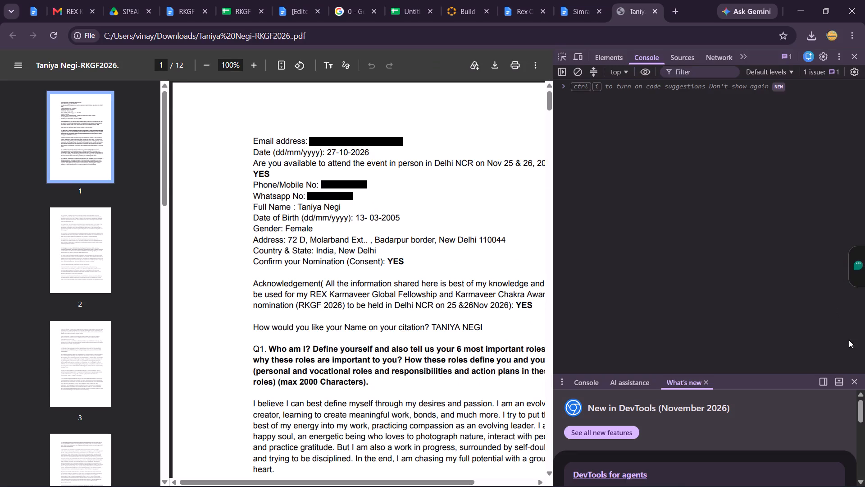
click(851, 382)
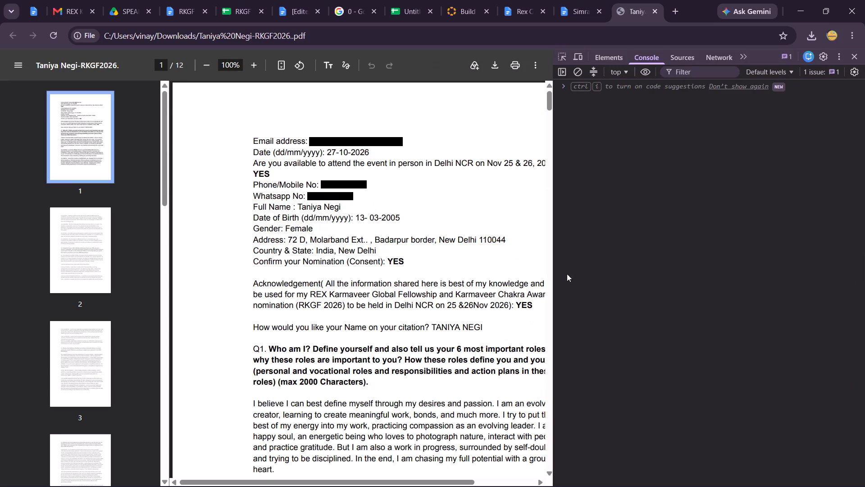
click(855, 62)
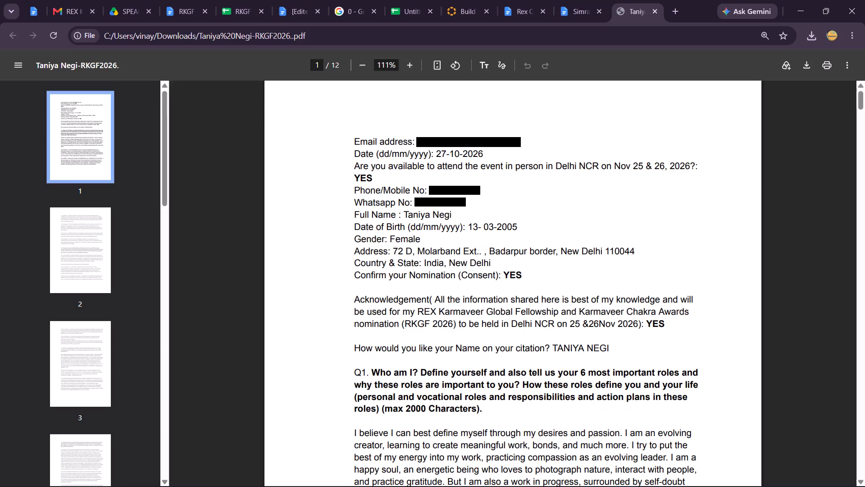
Copy the nominee's email address from the first page of the RKGF2026 form PDF.
drag(526, 142, 418, 142)
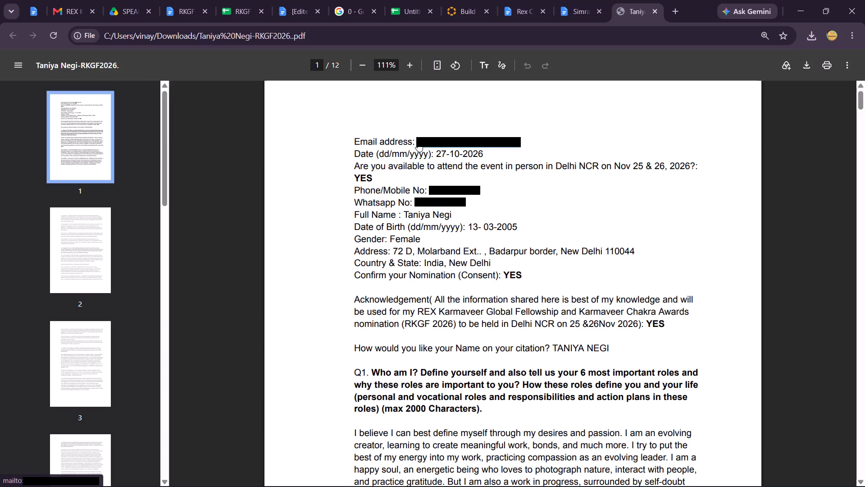
key(ctrl+c)
key(ctrl+c)
click(425, 156)
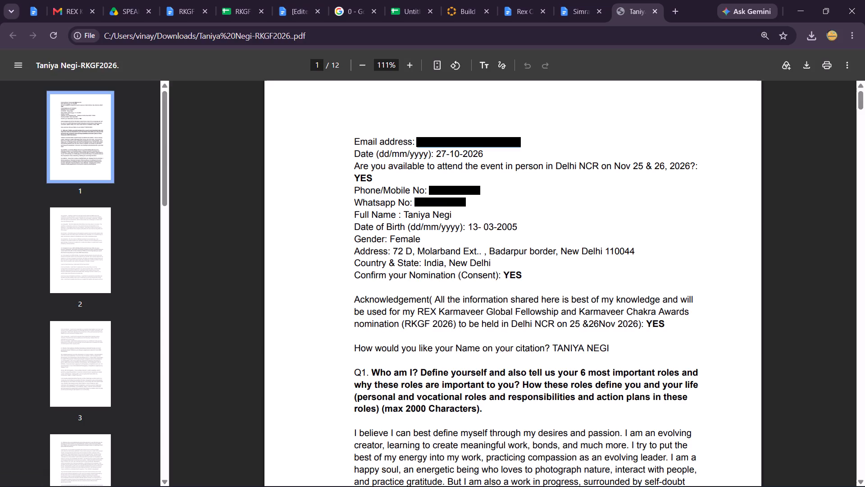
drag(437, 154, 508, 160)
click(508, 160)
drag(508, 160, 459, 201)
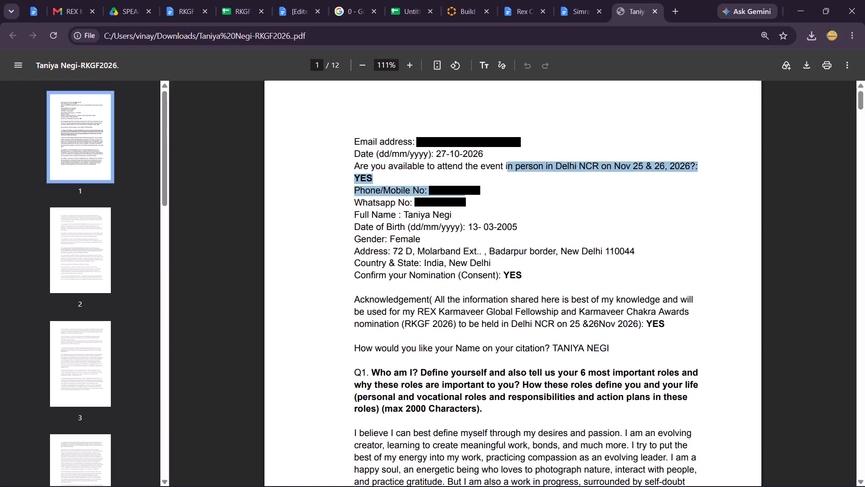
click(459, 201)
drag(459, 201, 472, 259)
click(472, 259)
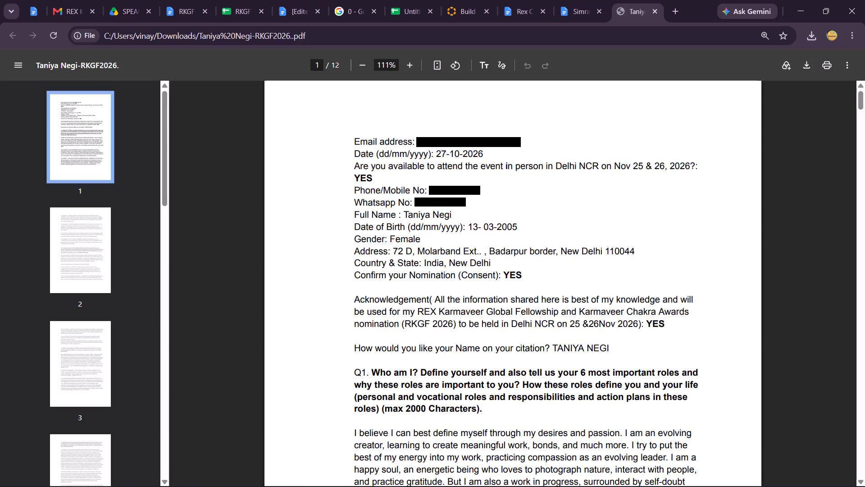